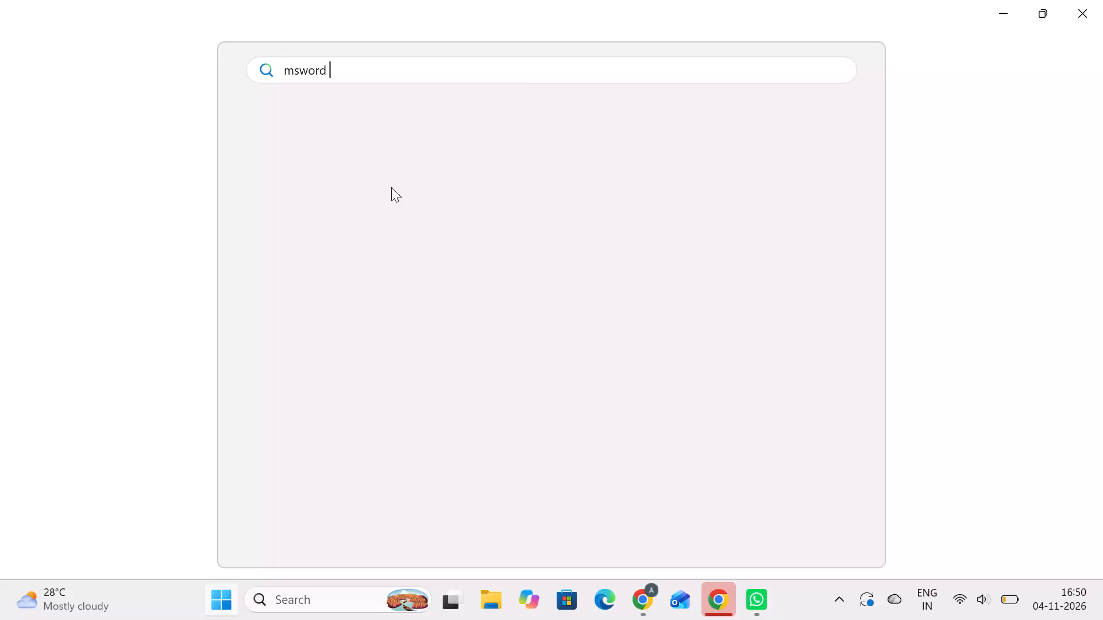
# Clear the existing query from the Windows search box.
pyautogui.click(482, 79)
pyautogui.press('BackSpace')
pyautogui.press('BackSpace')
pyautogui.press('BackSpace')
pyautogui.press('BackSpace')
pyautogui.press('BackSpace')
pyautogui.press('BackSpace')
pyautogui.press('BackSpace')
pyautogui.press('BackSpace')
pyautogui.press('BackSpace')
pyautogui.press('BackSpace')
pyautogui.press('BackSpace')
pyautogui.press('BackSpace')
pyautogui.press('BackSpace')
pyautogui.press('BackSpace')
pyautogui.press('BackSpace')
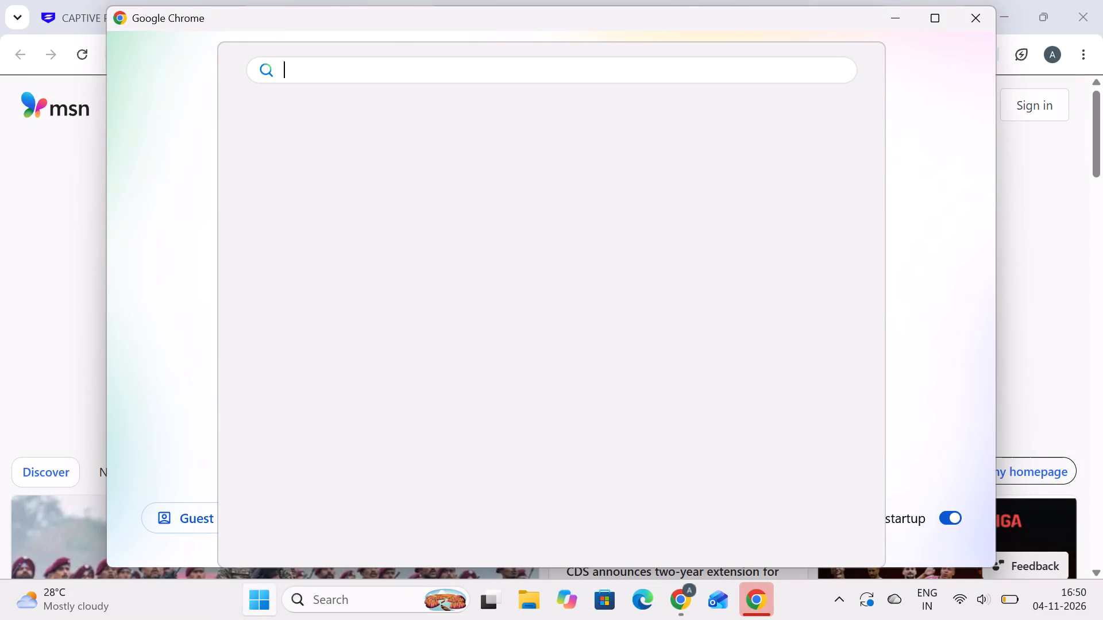
# Close the Google Chrome profile selection window.
pyautogui.click(976, 13)
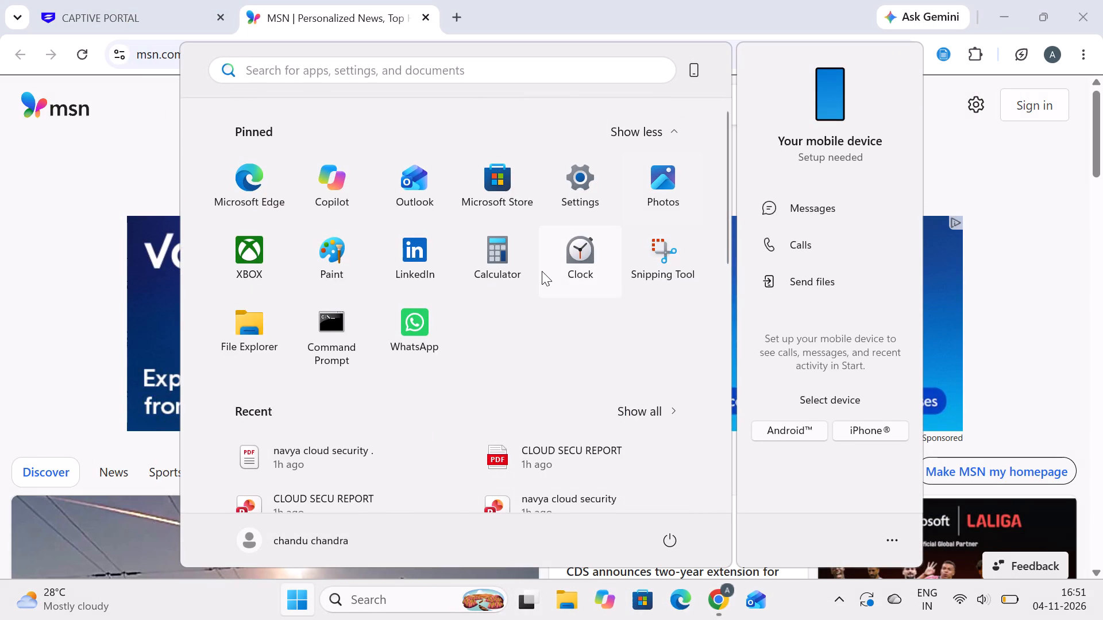
# Search Windows for "ms" and launch the Word app from the best match.
pyautogui.write('ms')
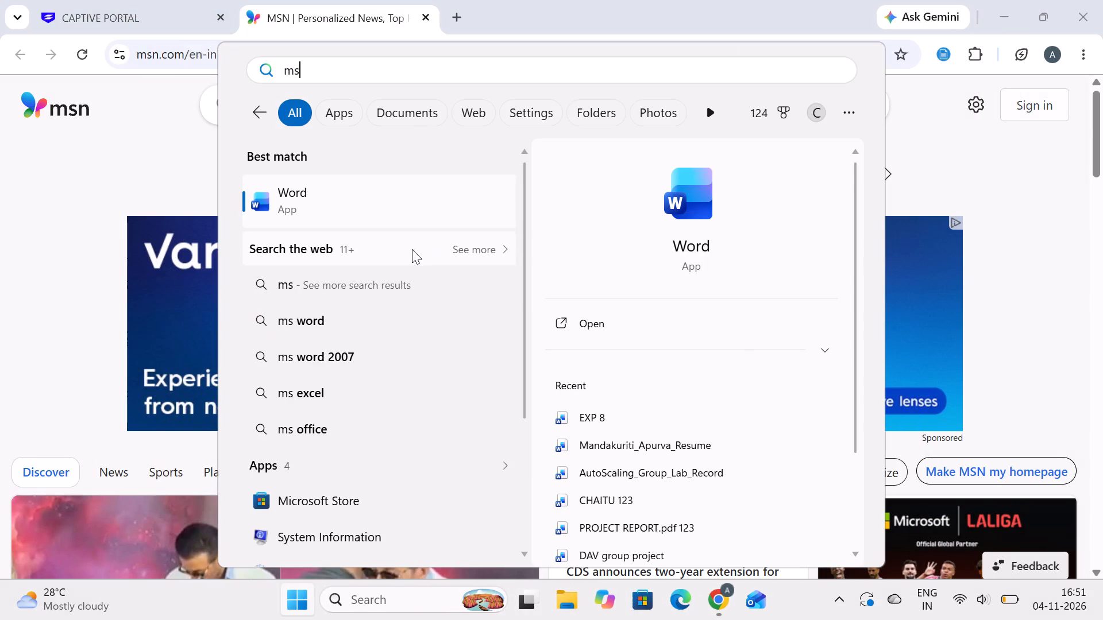
pyautogui.doubleClick(397, 208)
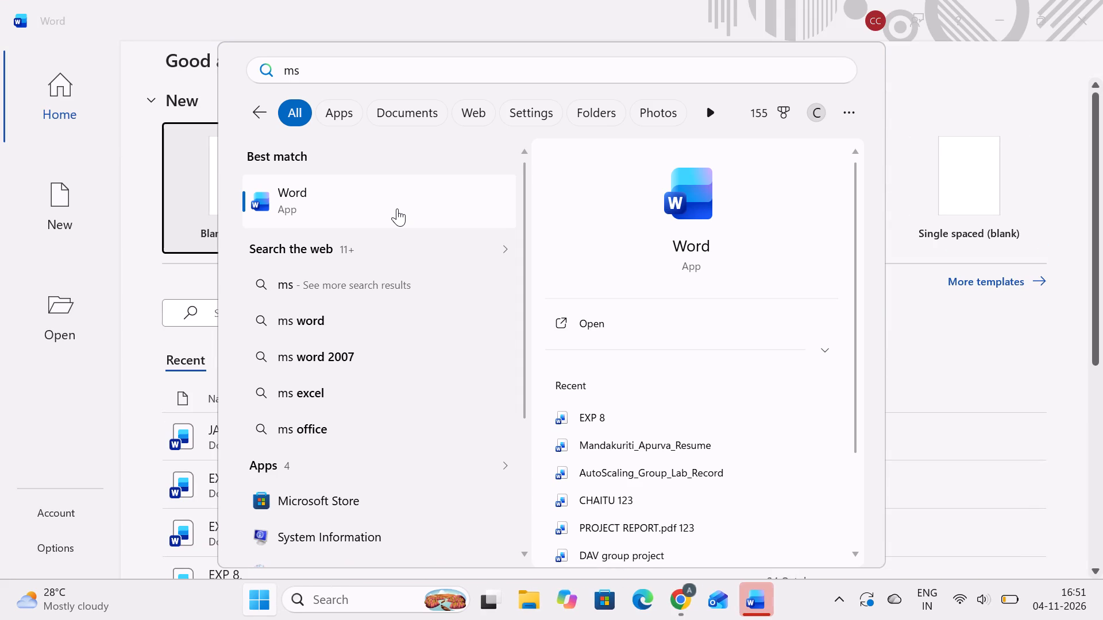
pyautogui.doubleClick(319, 191)
pyautogui.click(272, 195)
pyautogui.moveTo(272, 195); pyautogui.dragTo(299, 187)
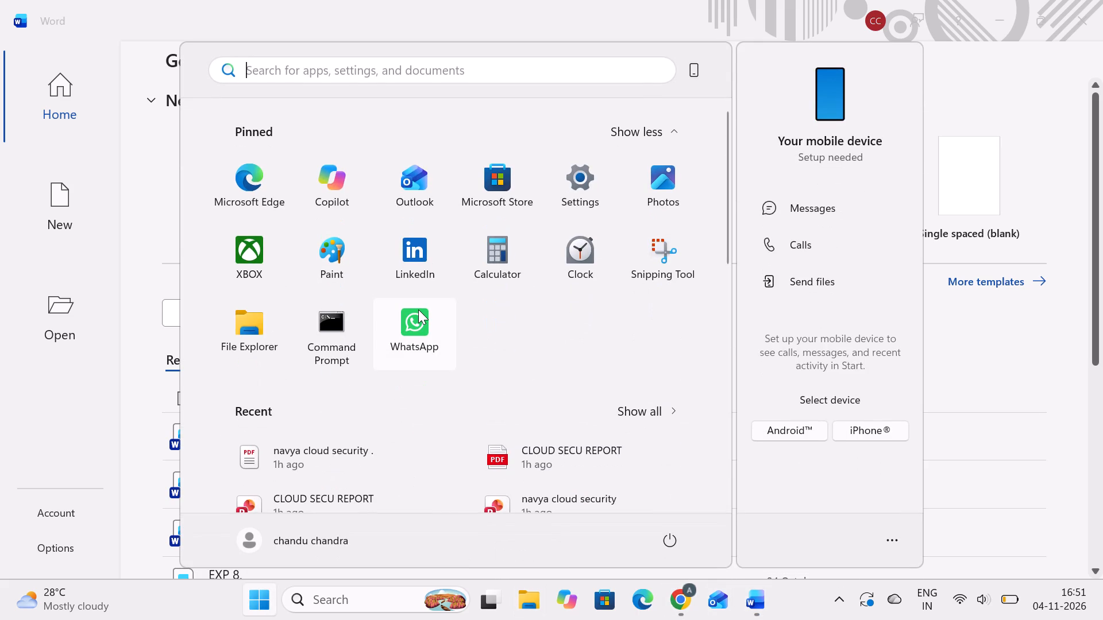
# Launch WhatsApp from the pinned apps.
pyautogui.doubleClick(418, 309)
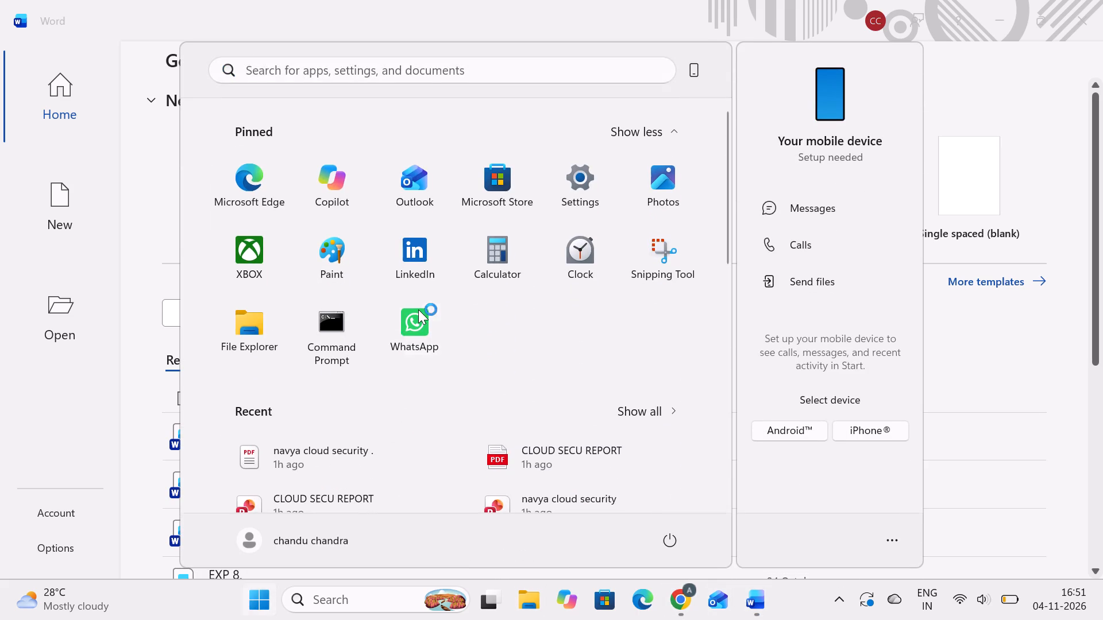
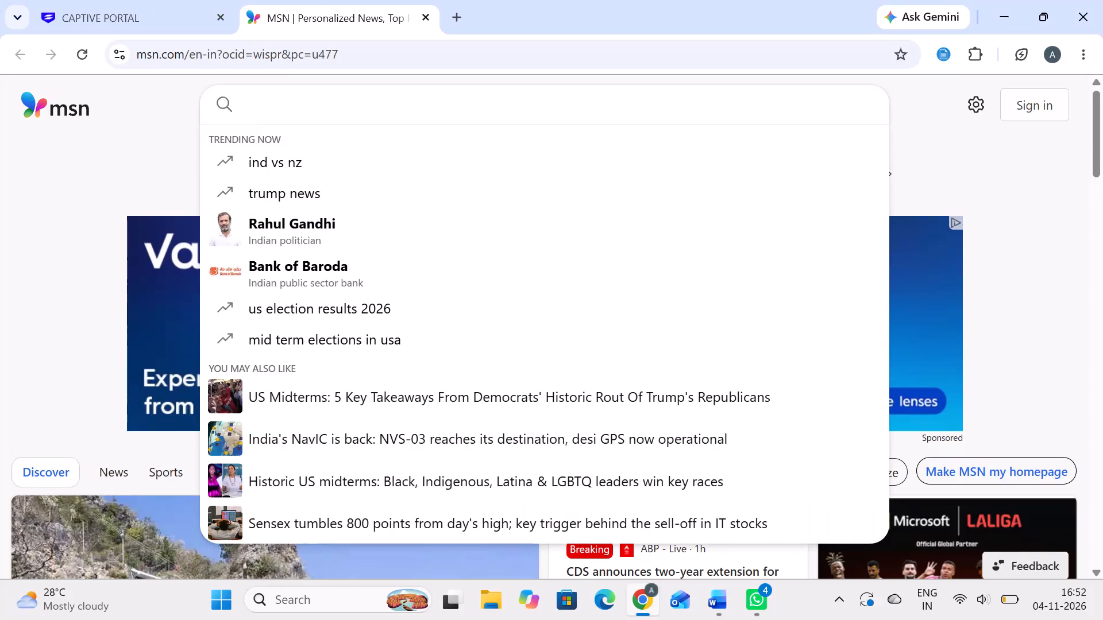
# Search the web for "pdf to word converter" and open the iLovePDF PDF to WORD result.
pyautogui.write('pdf')
pyautogui.press('space')
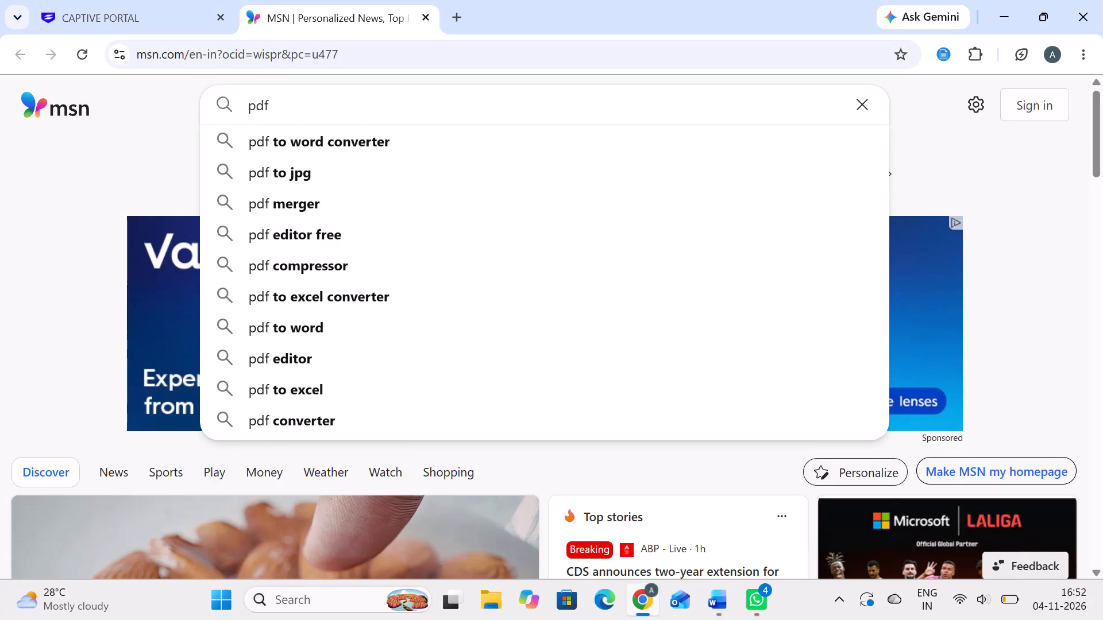
pyautogui.click(314, 138)
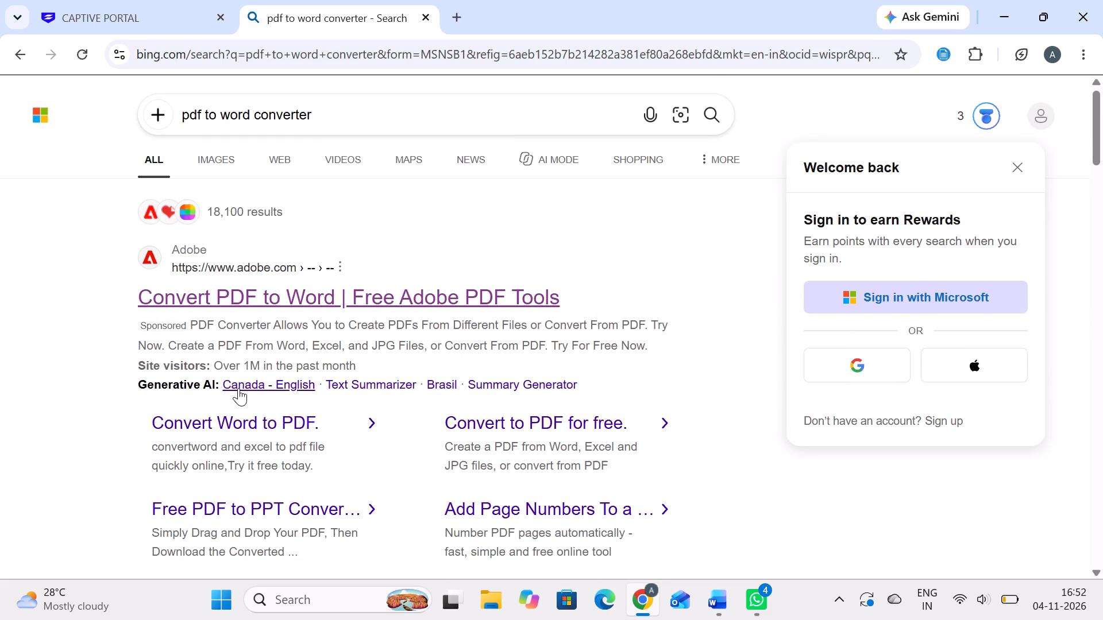
pyautogui.scroll(-3, 273, 325)
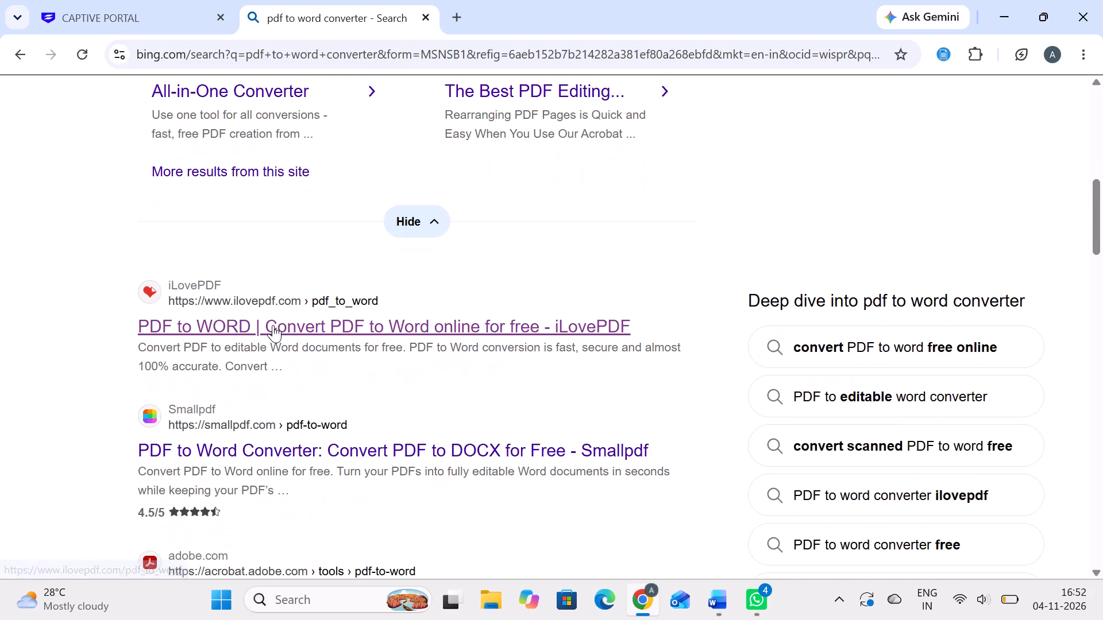
pyautogui.click(220, 322)
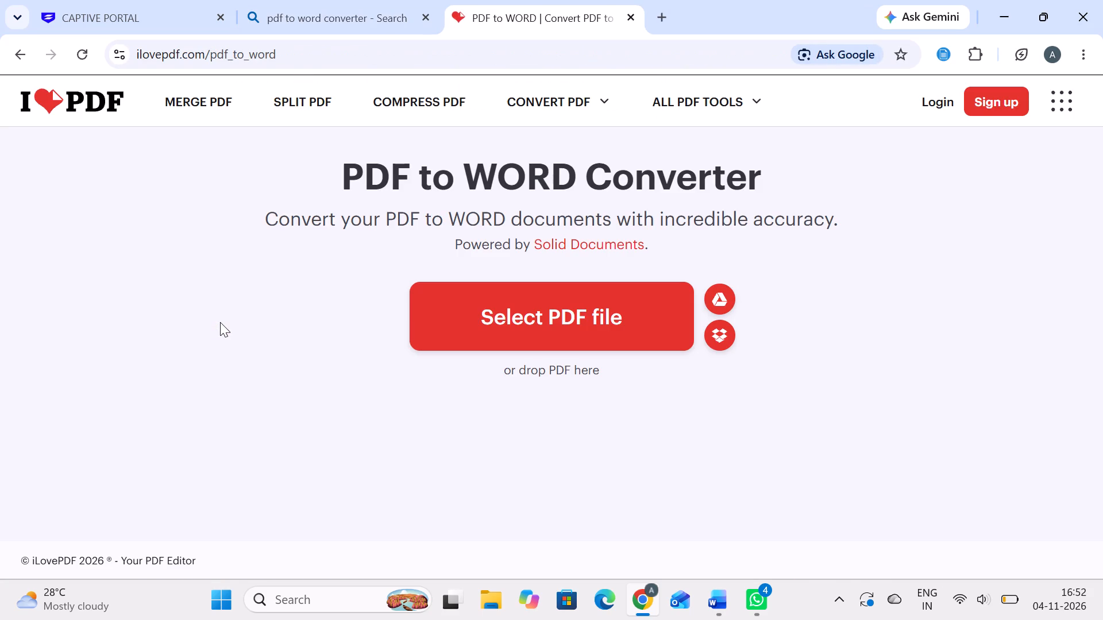
# Open the converter's PDF file selection and look through the Documents folder for the report to convert.
pyautogui.click(566, 340)
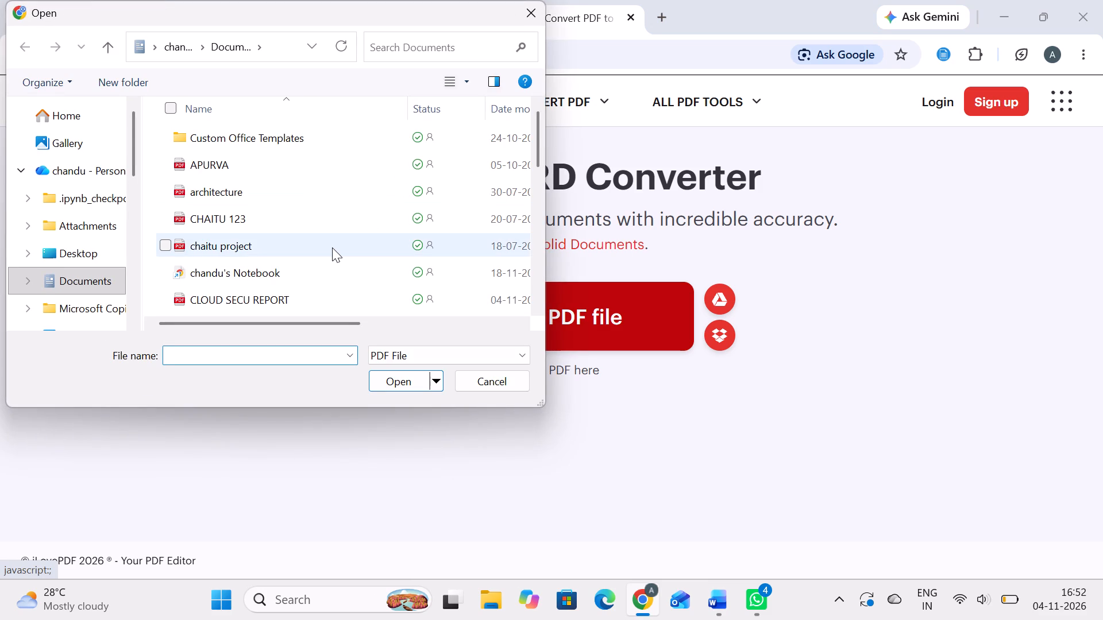
pyautogui.scroll(-1, 332, 247)
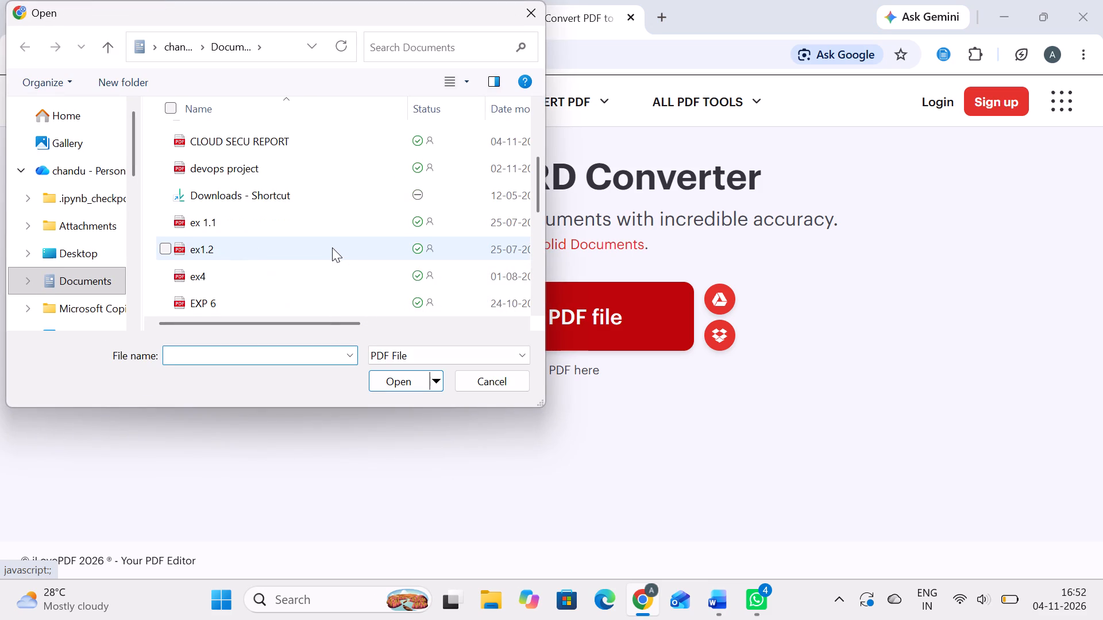
pyautogui.scroll(-2, 254, 239)
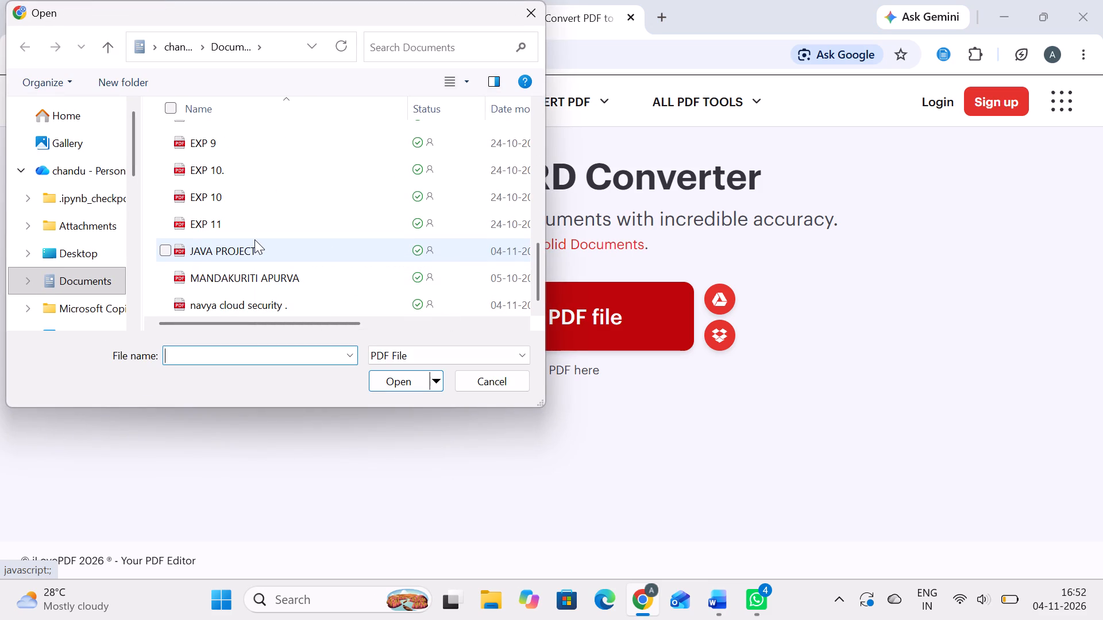
pyautogui.scroll(-4, 254, 239)
pyautogui.scroll(4, 254, 239)
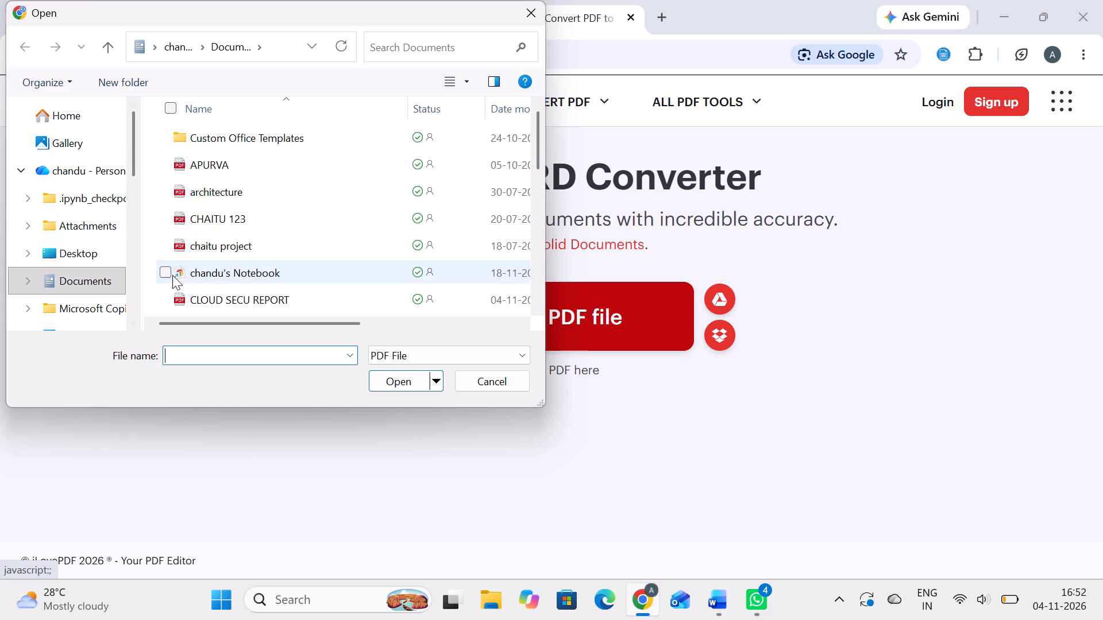
pyautogui.scroll(-3, 241, 274)
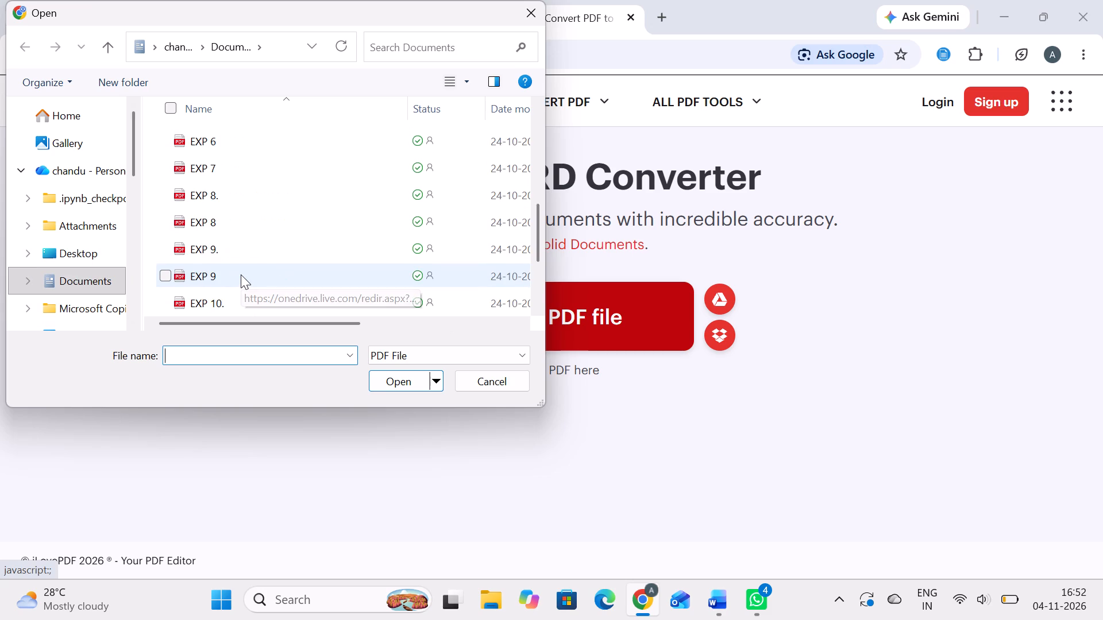
pyautogui.scroll(-4, 241, 274)
pyautogui.scroll(20, 241, 274)
pyautogui.scroll(3, 241, 274)
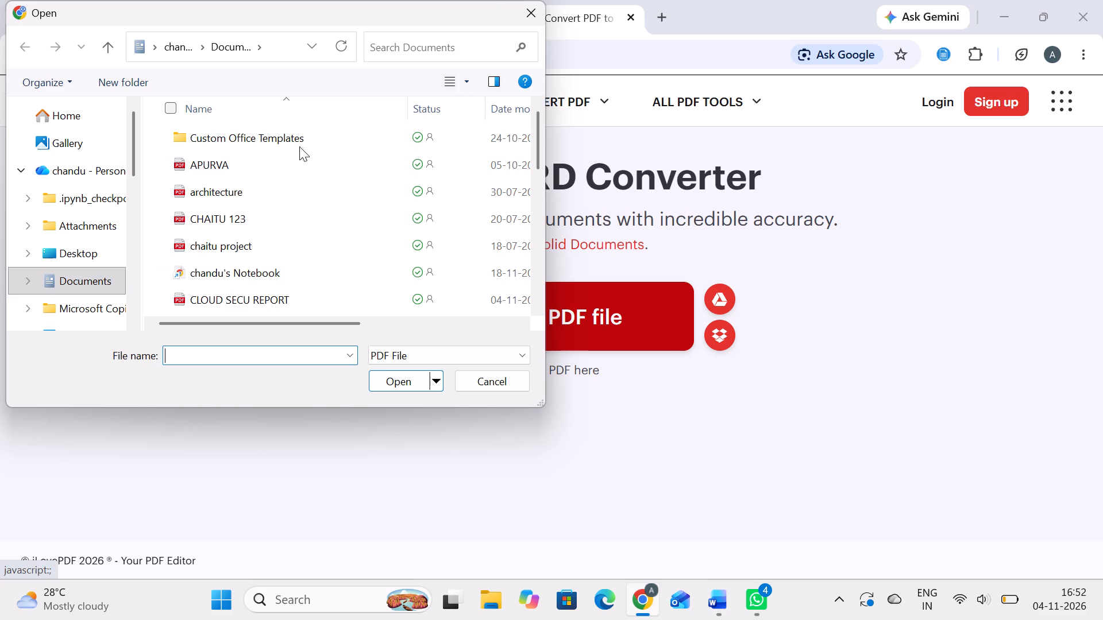
pyautogui.scroll(-1, 0, 289)
pyautogui.scroll(-1, 69, 283)
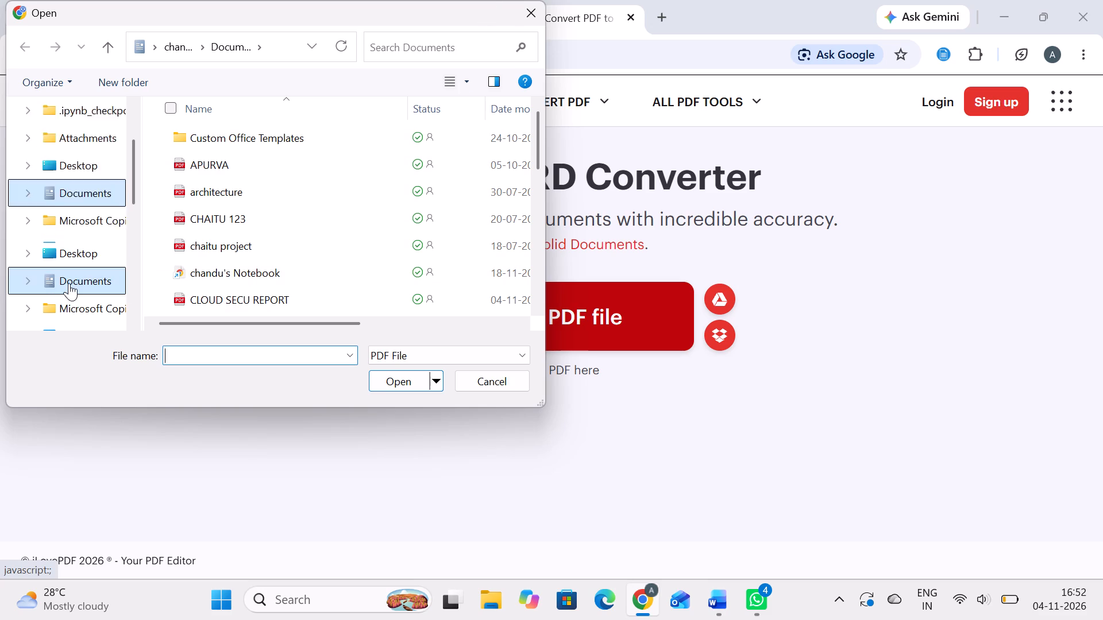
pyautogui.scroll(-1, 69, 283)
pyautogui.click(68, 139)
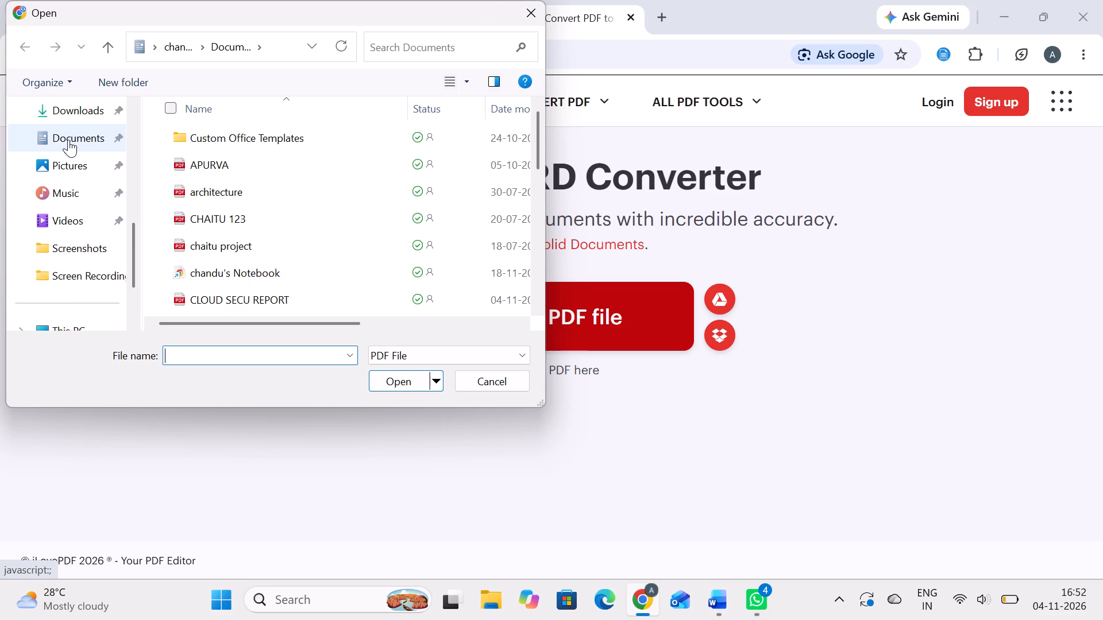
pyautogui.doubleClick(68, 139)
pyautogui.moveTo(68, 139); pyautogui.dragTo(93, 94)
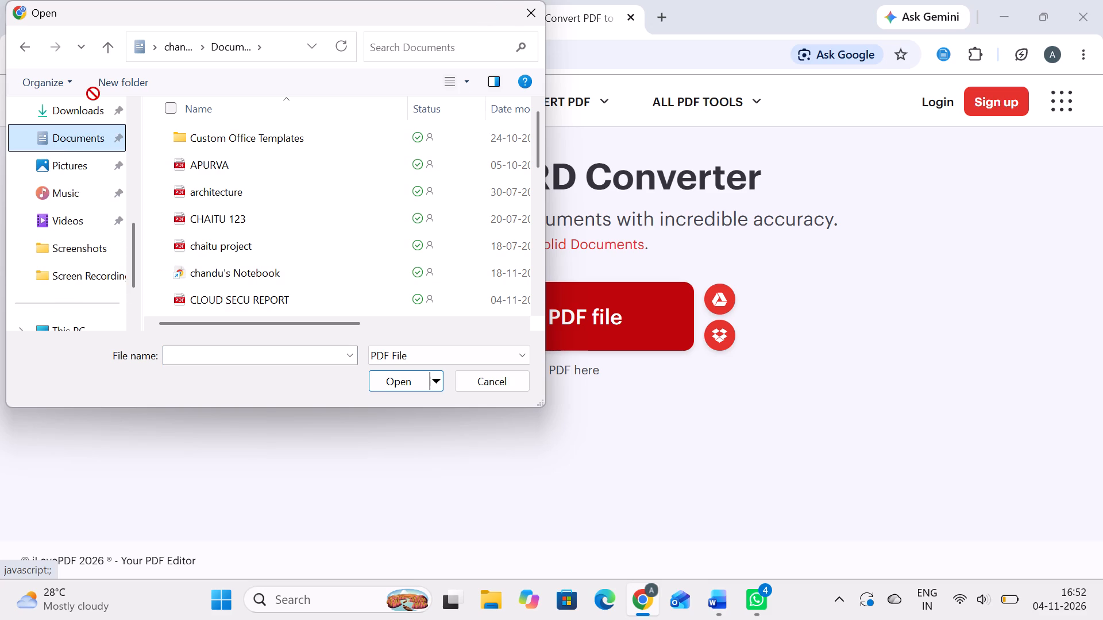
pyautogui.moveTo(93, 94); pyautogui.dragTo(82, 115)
# Look through the PDFs in the Downloads folder, cancelling the accidental file copy in progress.
pyautogui.click(66, 184)
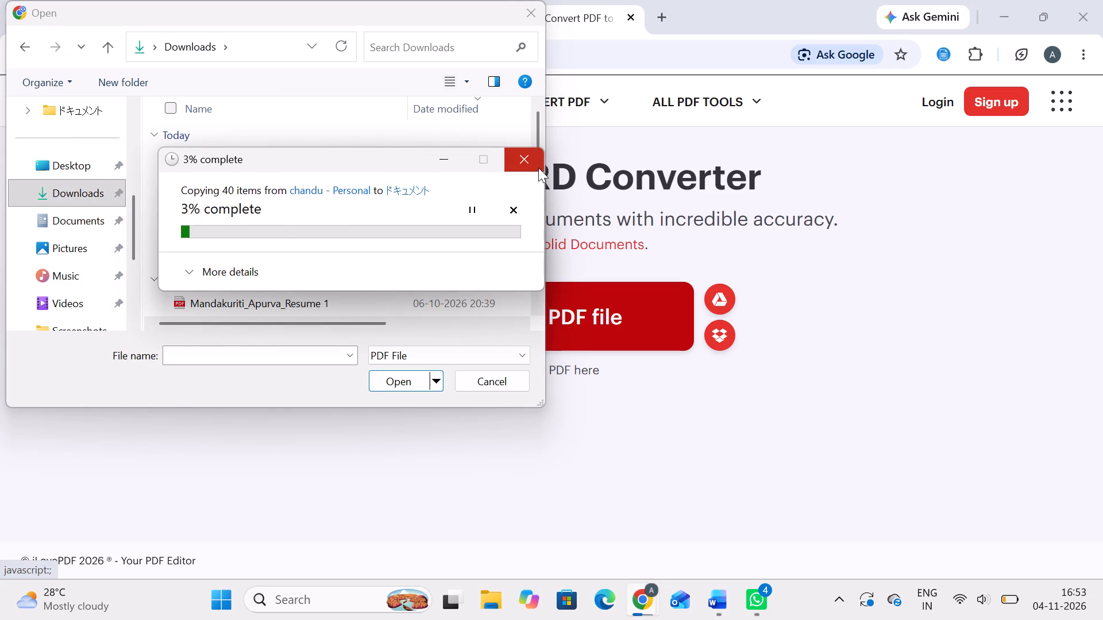
pyautogui.click(538, 167)
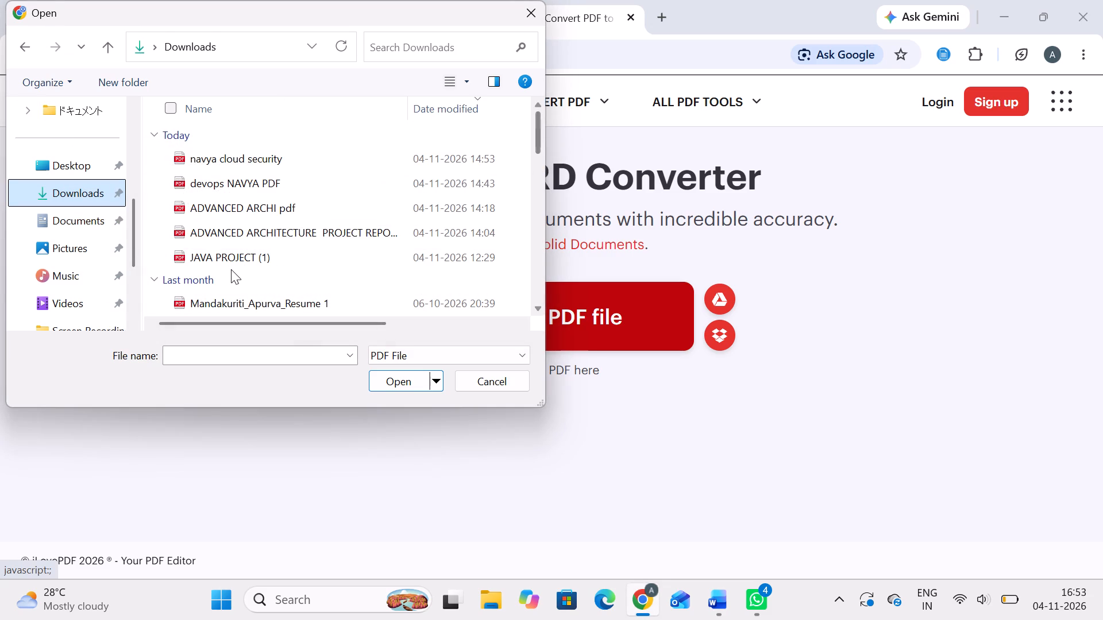
pyautogui.scroll(-1, 225, 270)
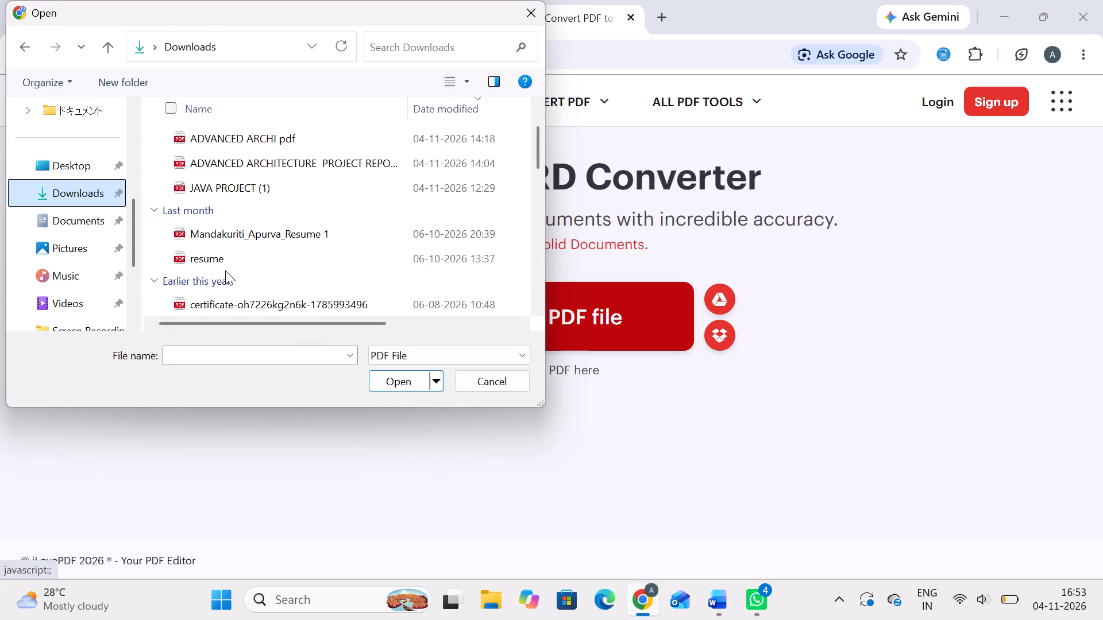
pyautogui.scroll(-3, 225, 270)
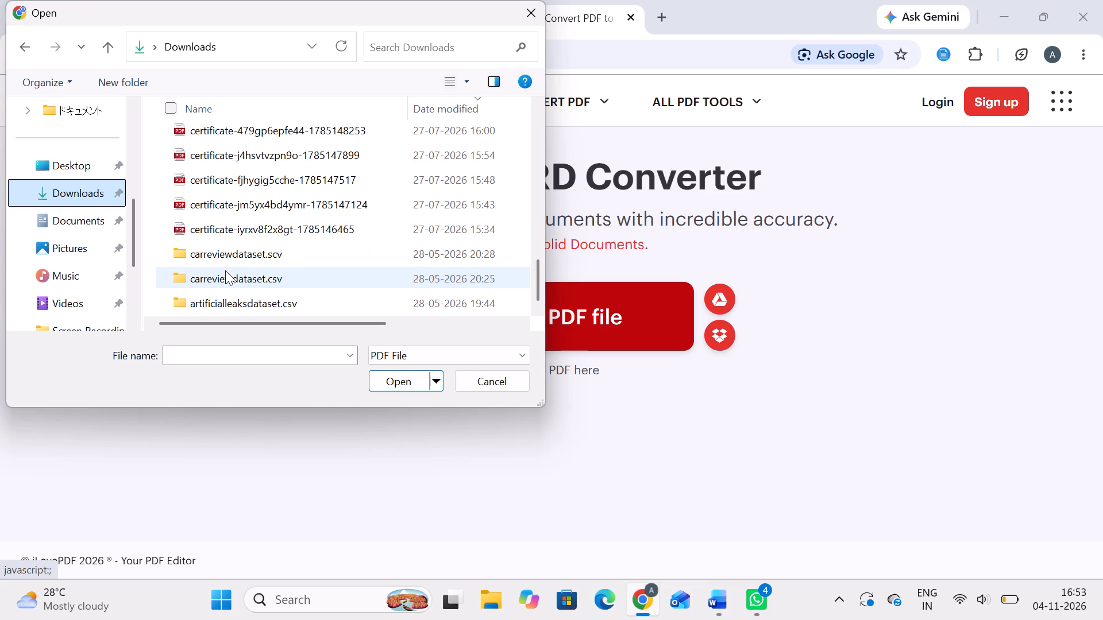
pyautogui.scroll(-2, 225, 270)
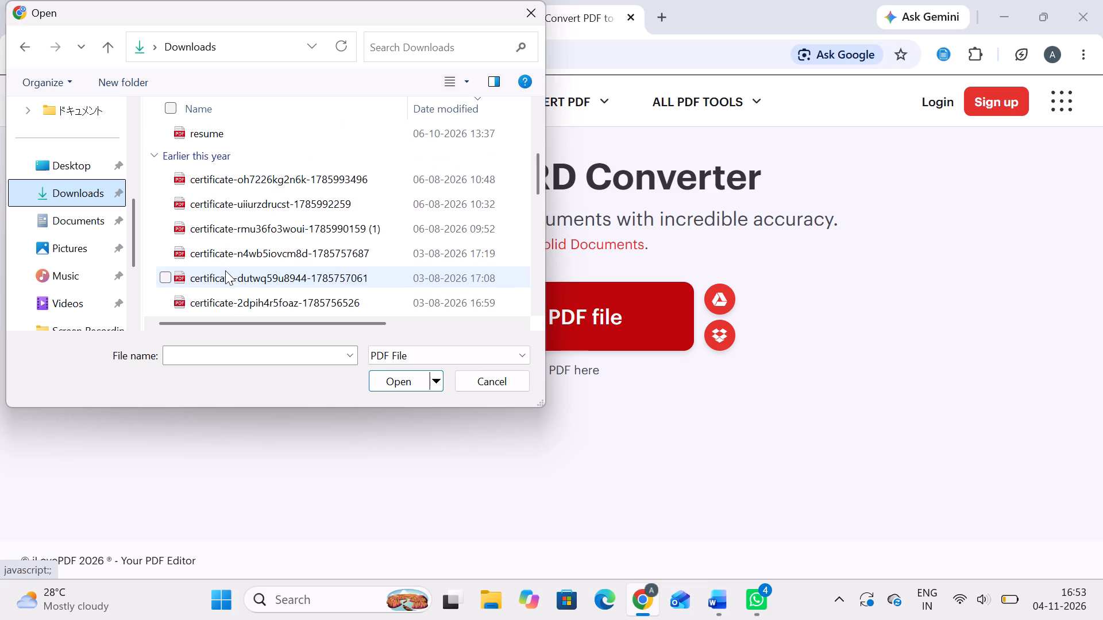
pyautogui.scroll(-1, 225, 270)
pyautogui.scroll(5, 225, 270)
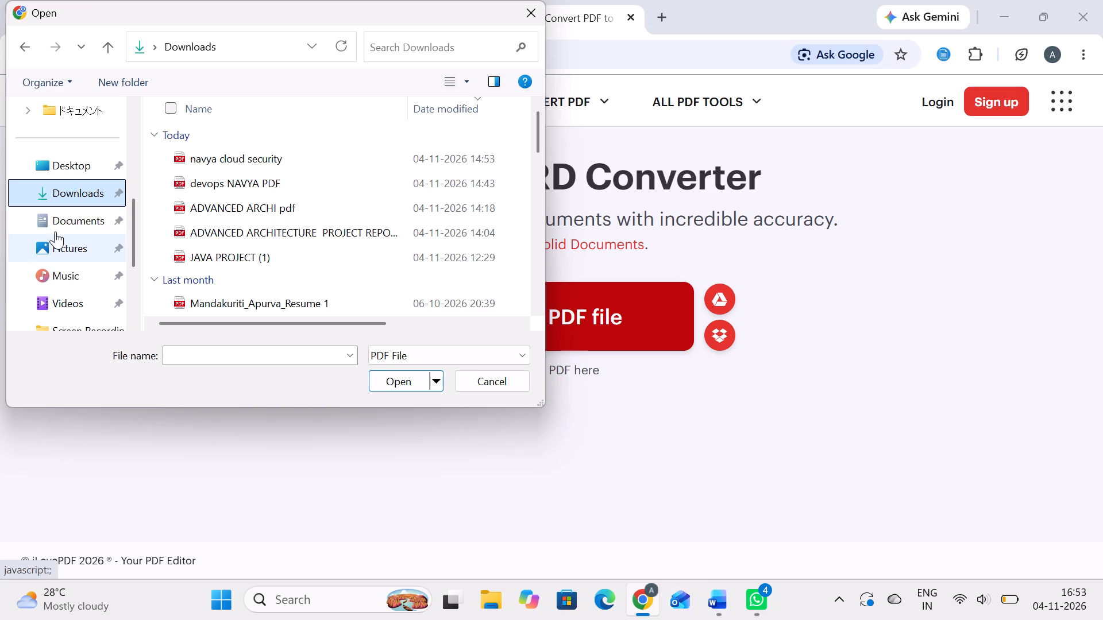
# Choose the devops project PDF from the Documents folder as the file to convert.
pyautogui.click(86, 212)
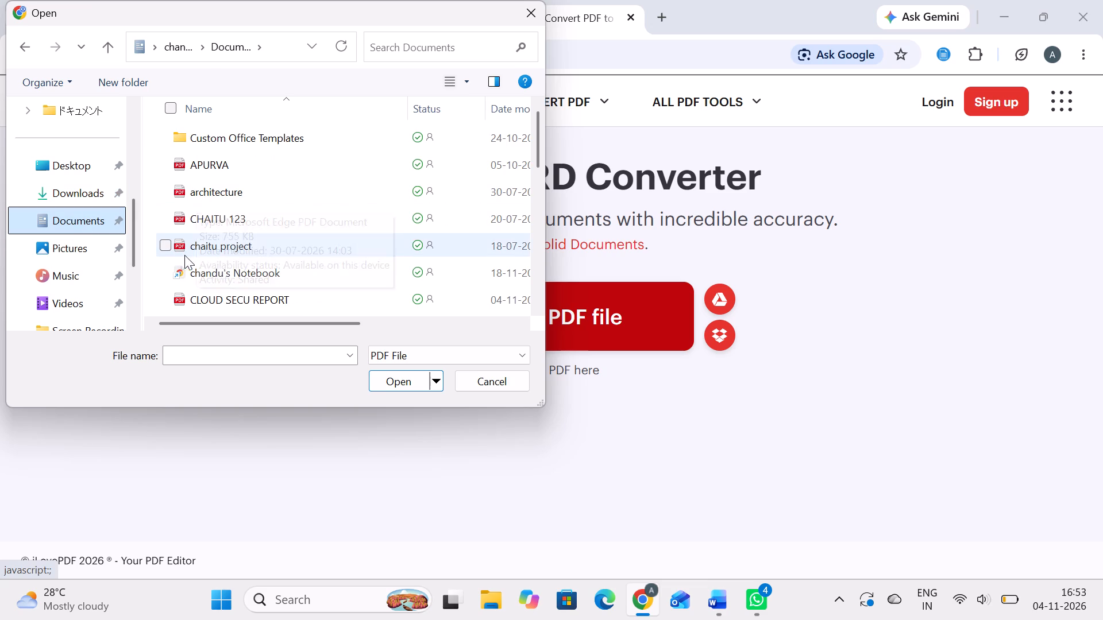
pyautogui.scroll(-2, 188, 254)
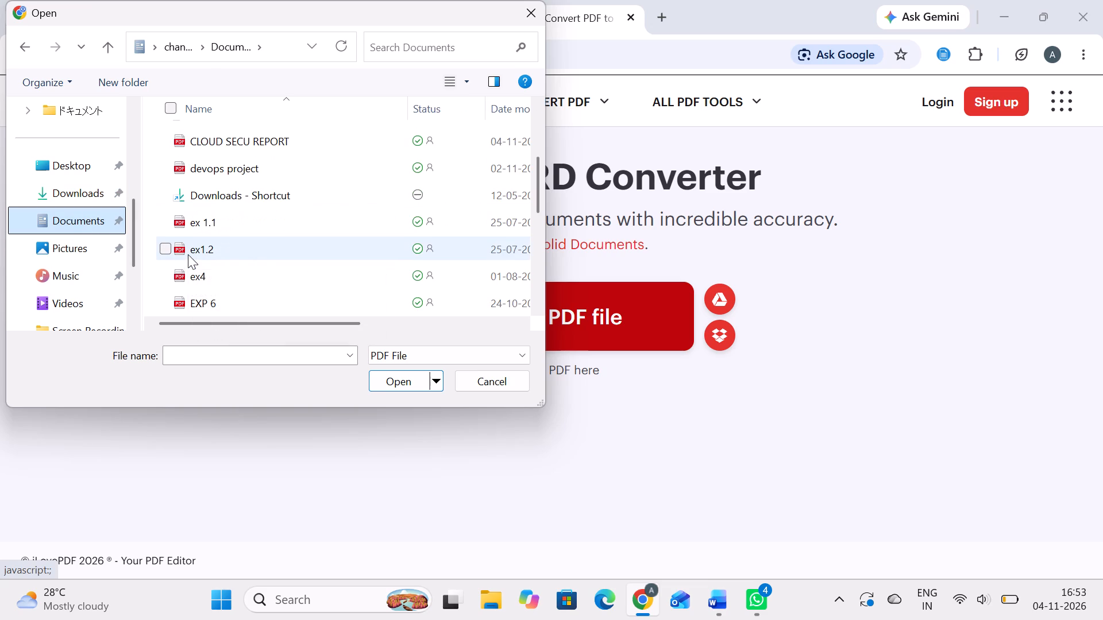
pyautogui.doubleClick(276, 174)
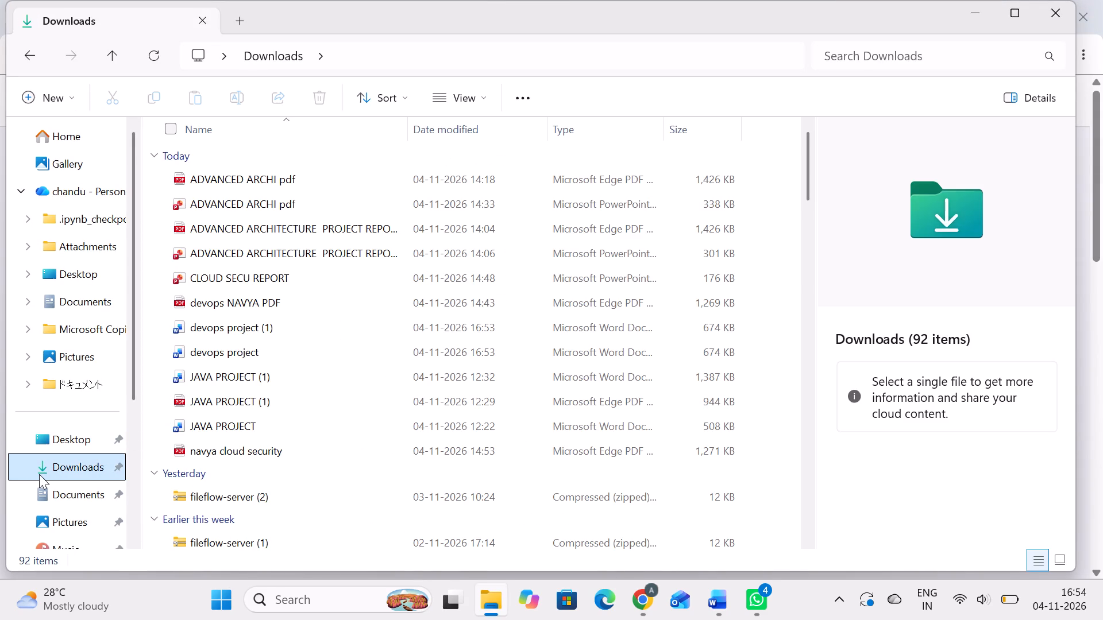
pyautogui.doubleClick(163, 349)
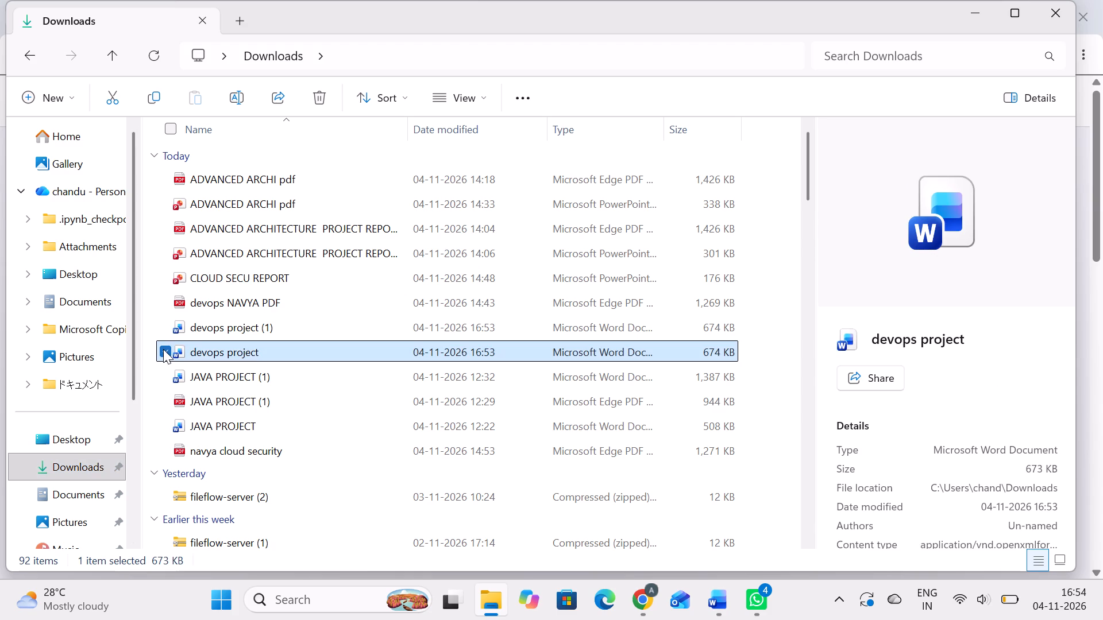
pyautogui.doubleClick(215, 350)
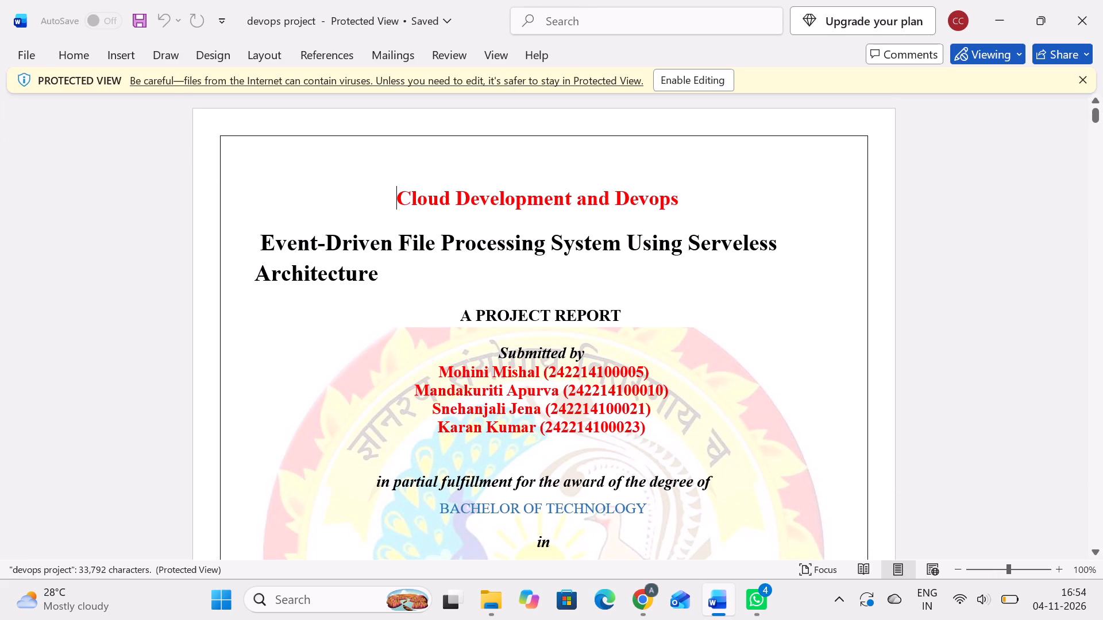
# Check the report's cover page and enable editing of the protected document.
pyautogui.scroll(-3, 506, 386)
pyautogui.scroll(1, 506, 386)
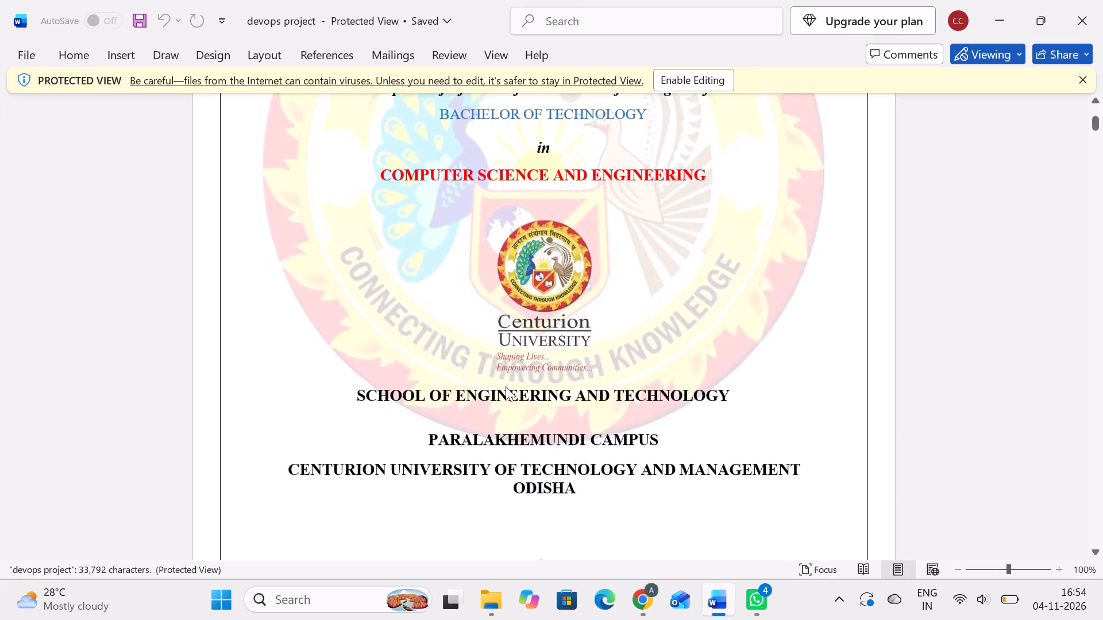
pyautogui.scroll(1, 506, 386)
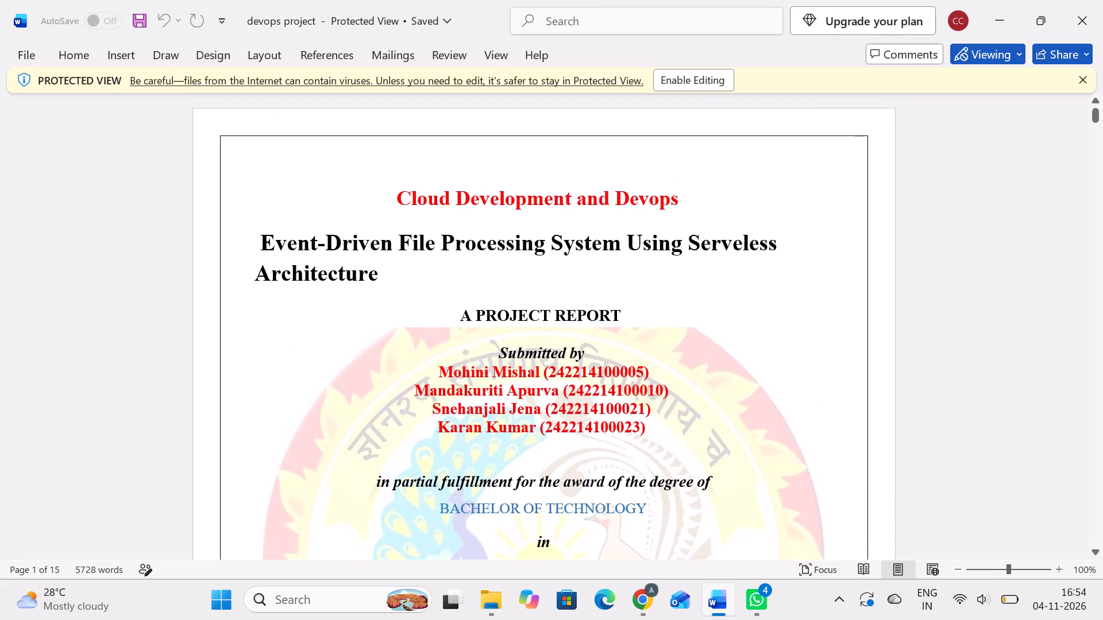
pyautogui.click(705, 76)
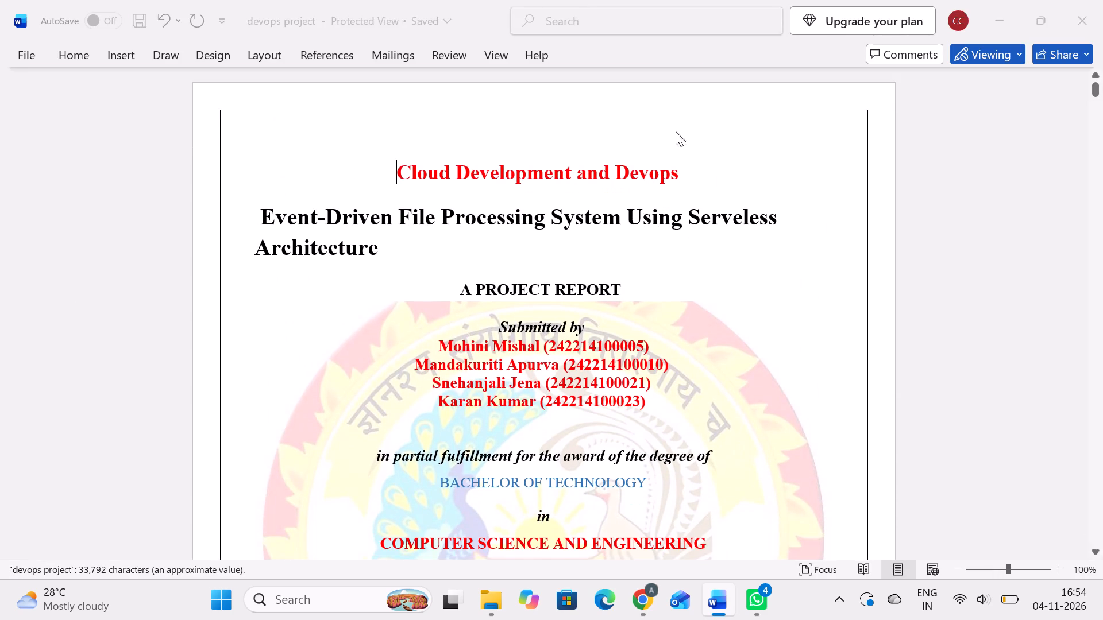
# Delete the background university seal image from the Bonafide Certificate page.
pyautogui.scroll(-1, 647, 431)
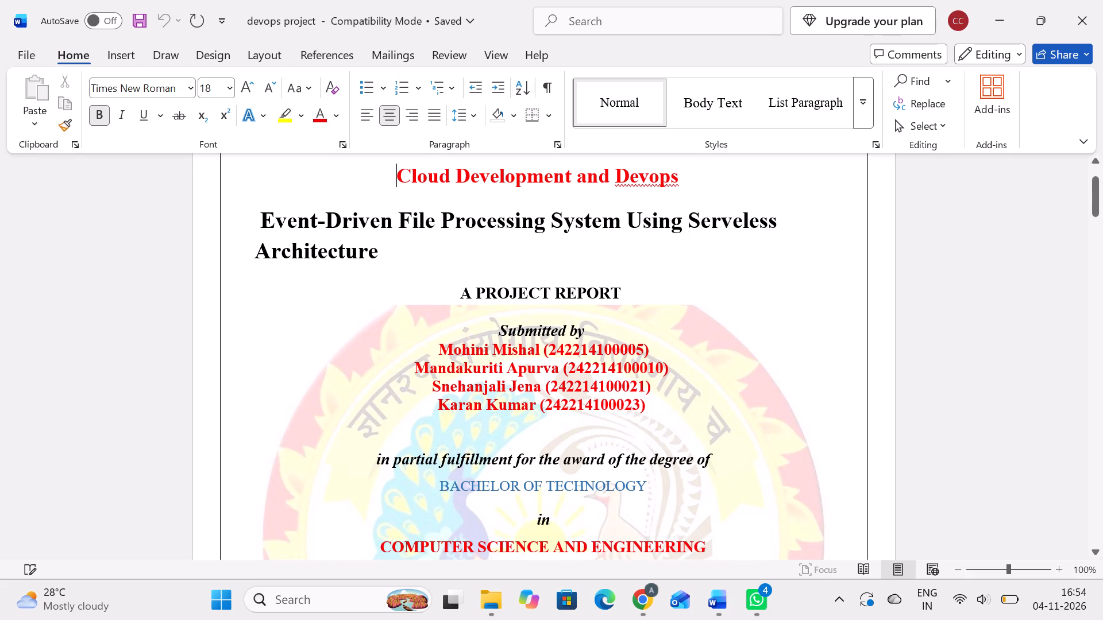
pyautogui.scroll(-5, 739, 427)
pyautogui.scroll(1, 739, 427)
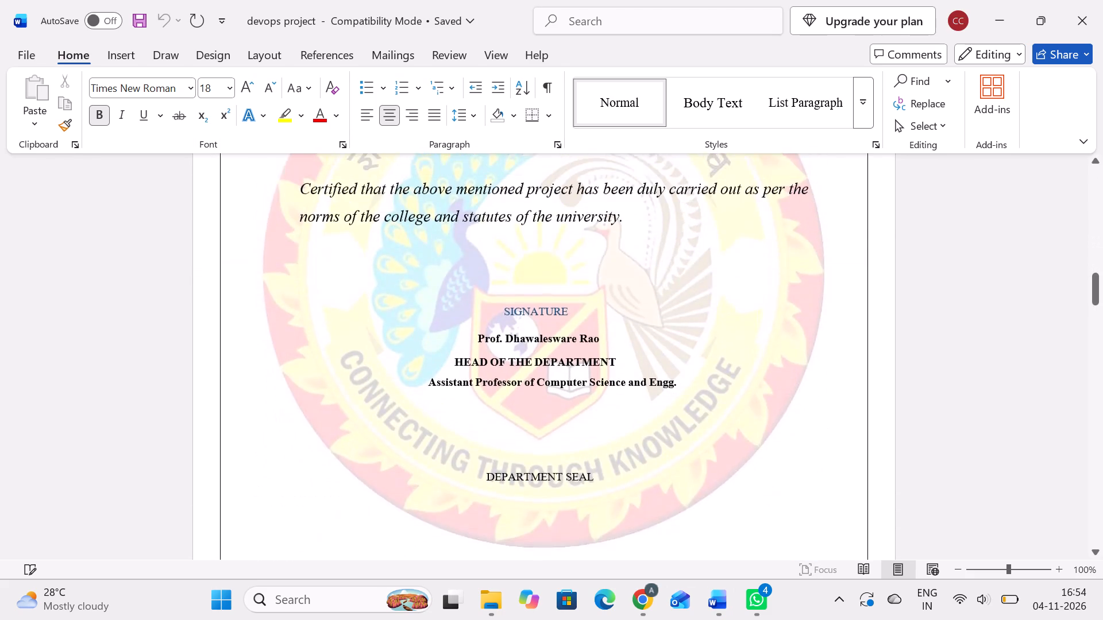
pyautogui.scroll(1, 739, 427)
pyautogui.click(608, 412)
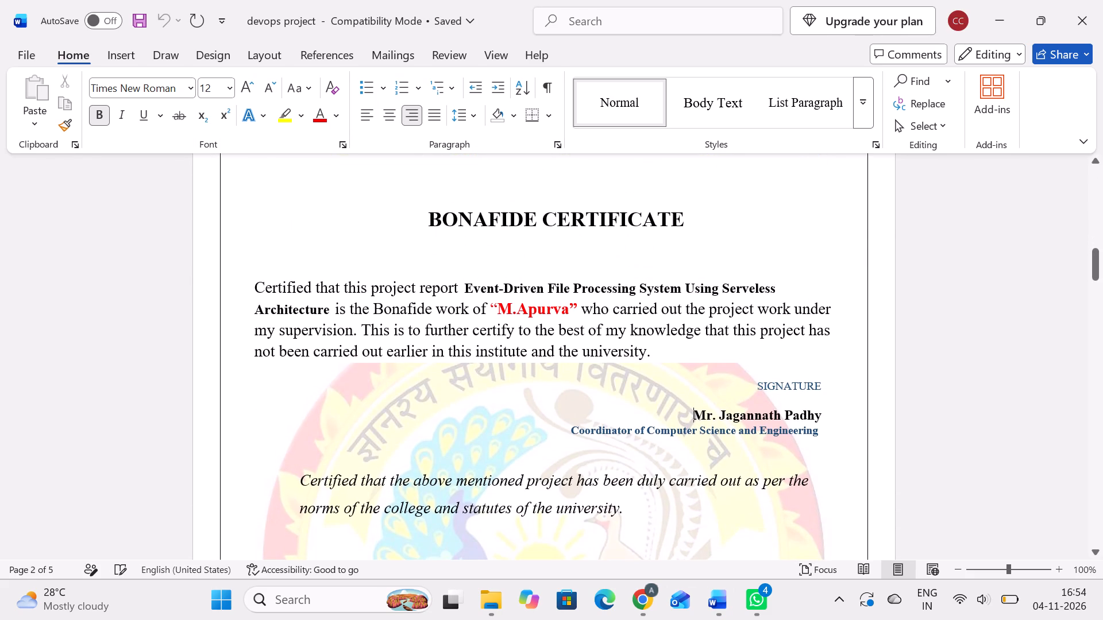
pyautogui.click(496, 406)
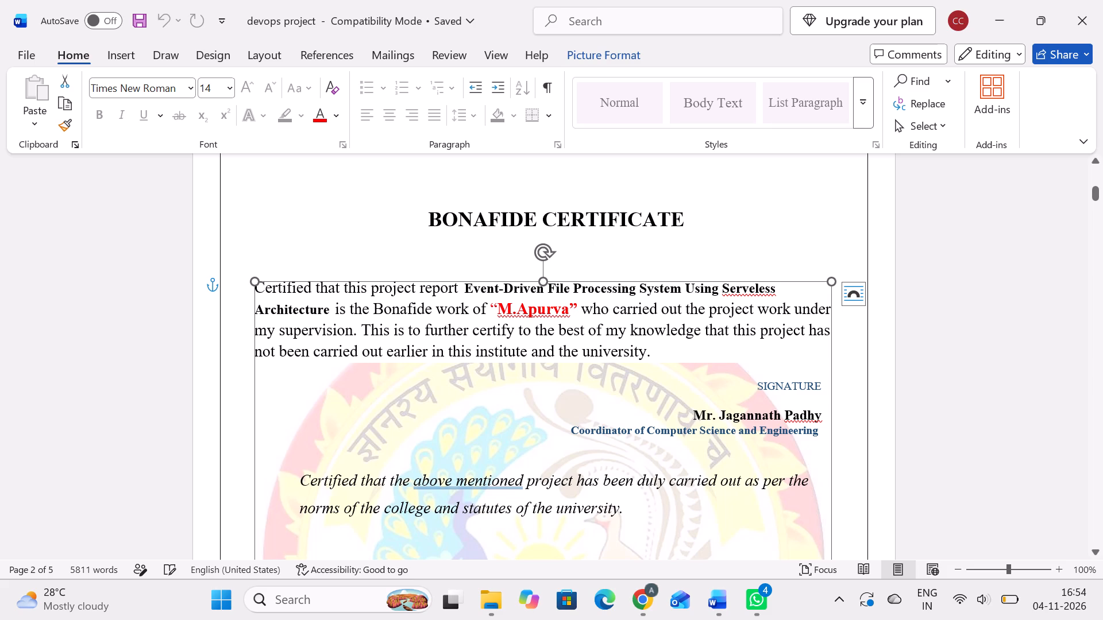
pyautogui.click(449, 449)
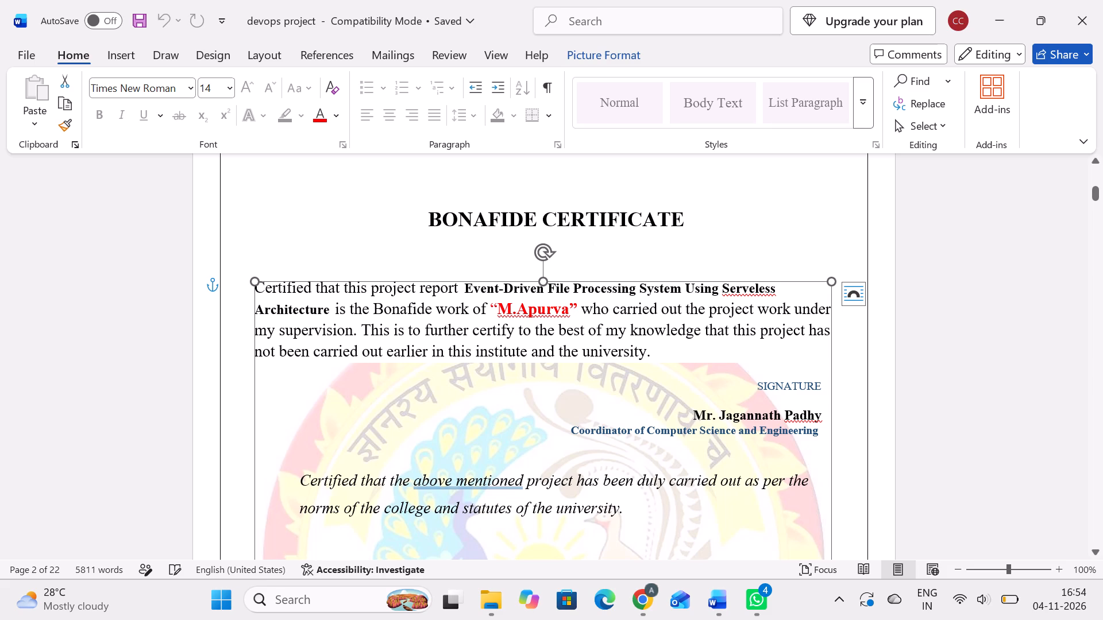
pyautogui.click(449, 449)
pyautogui.moveTo(252, 278); pyautogui.dragTo(269, 293)
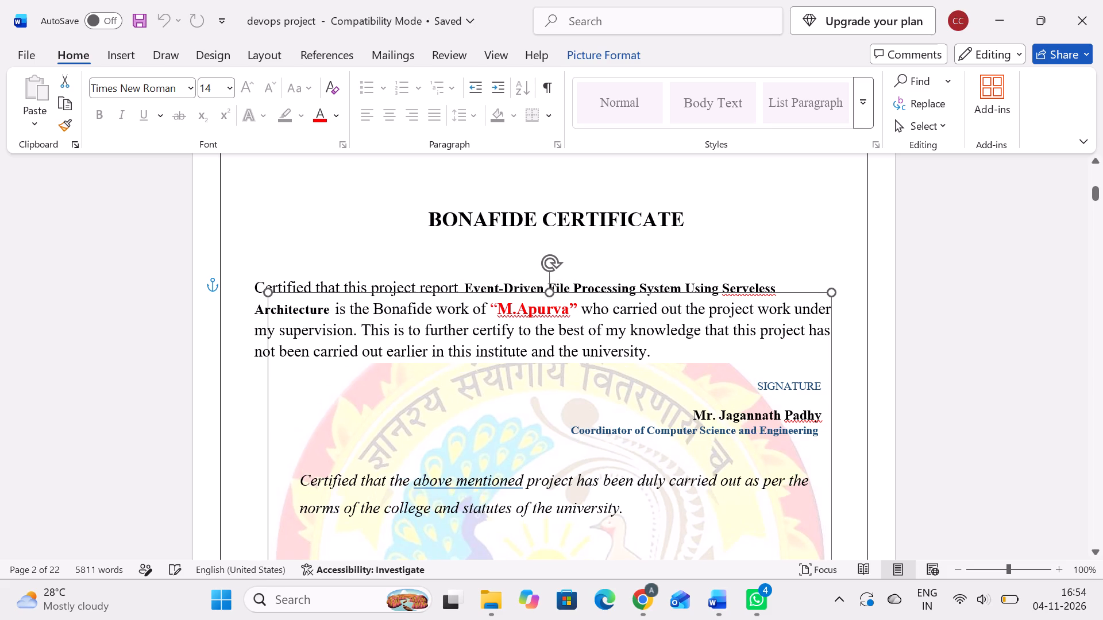
pyautogui.moveTo(269, 293); pyautogui.dragTo(287, 309)
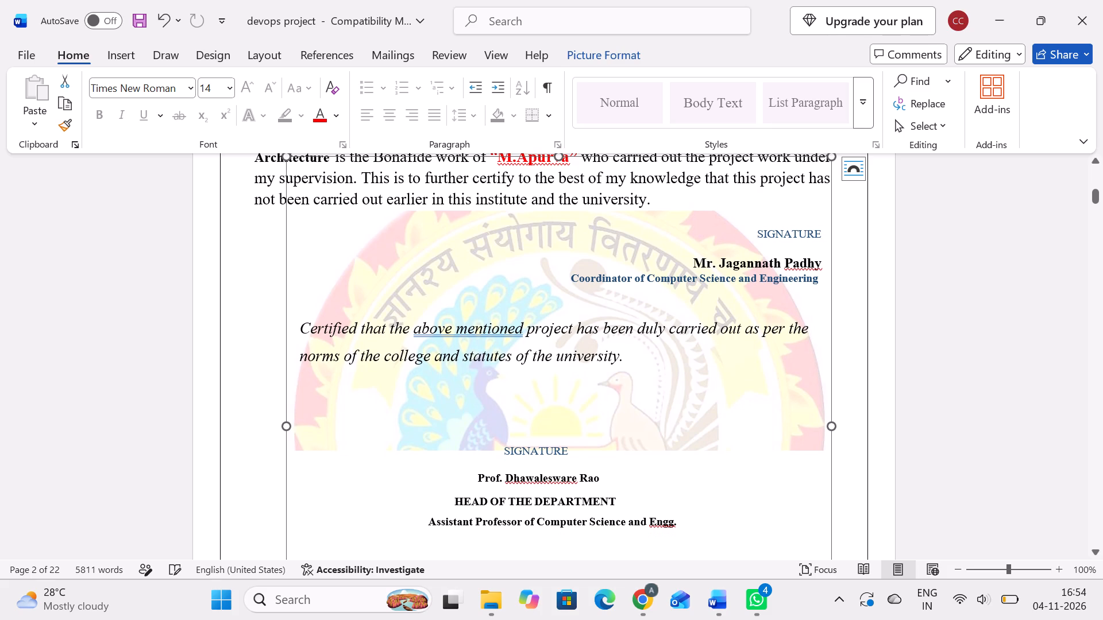
pyautogui.click(287, 293)
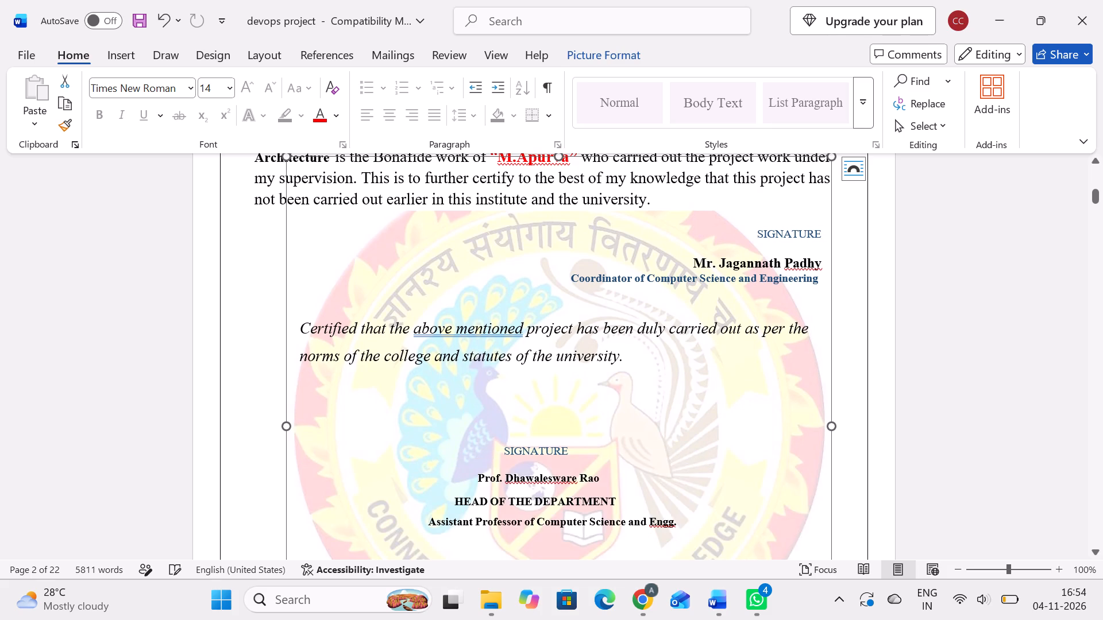
pyautogui.press('BackSpace')
# Centre the coordinator's SIGNATURE line on the Bonafide Certificate page and pad it with leading spaces until it sits above the coordinator's name.
pyautogui.scroll(3, 287, 293)
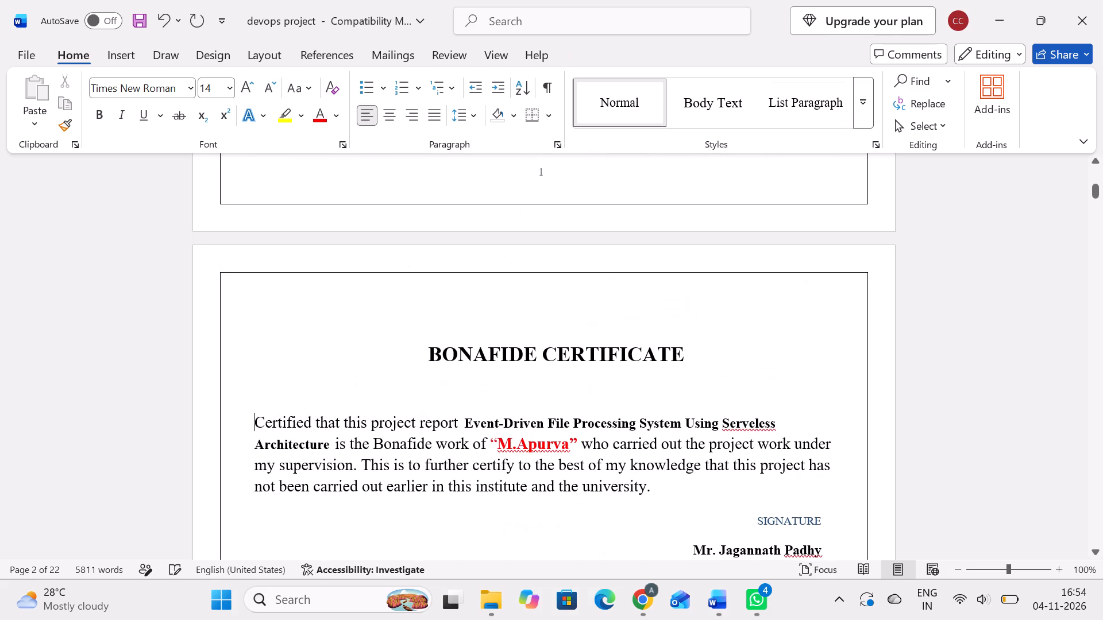
pyautogui.scroll(2, 287, 293)
pyautogui.scroll(-1, 287, 293)
pyautogui.scroll(-2, 451, 344)
pyautogui.scroll(1, 451, 344)
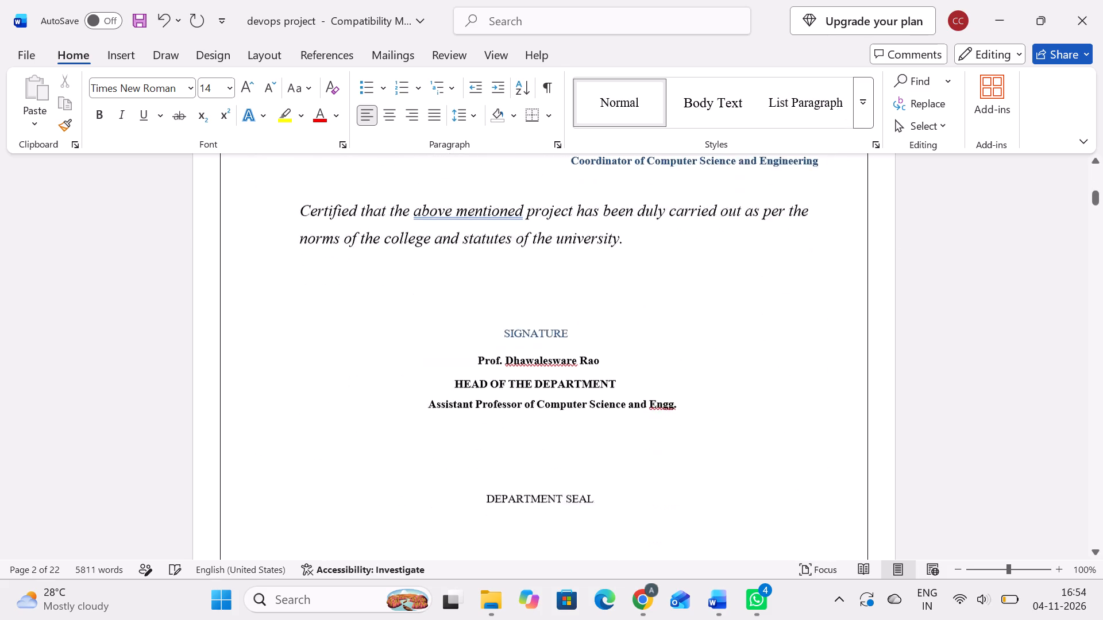
pyautogui.scroll(1, 451, 344)
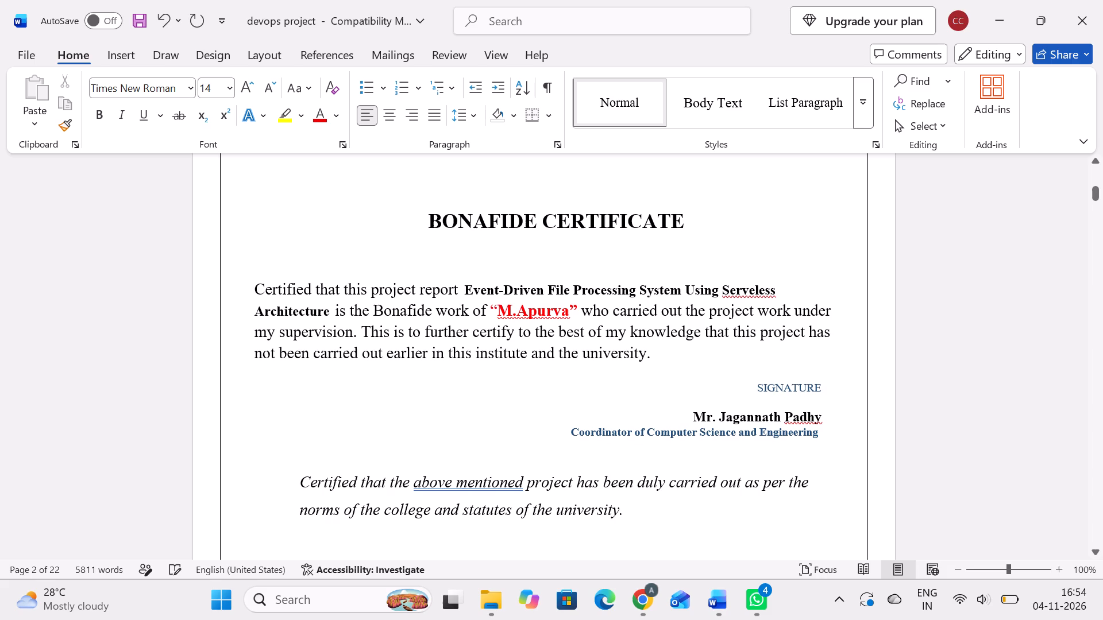
pyautogui.click(747, 387)
pyautogui.press('BackSpace')
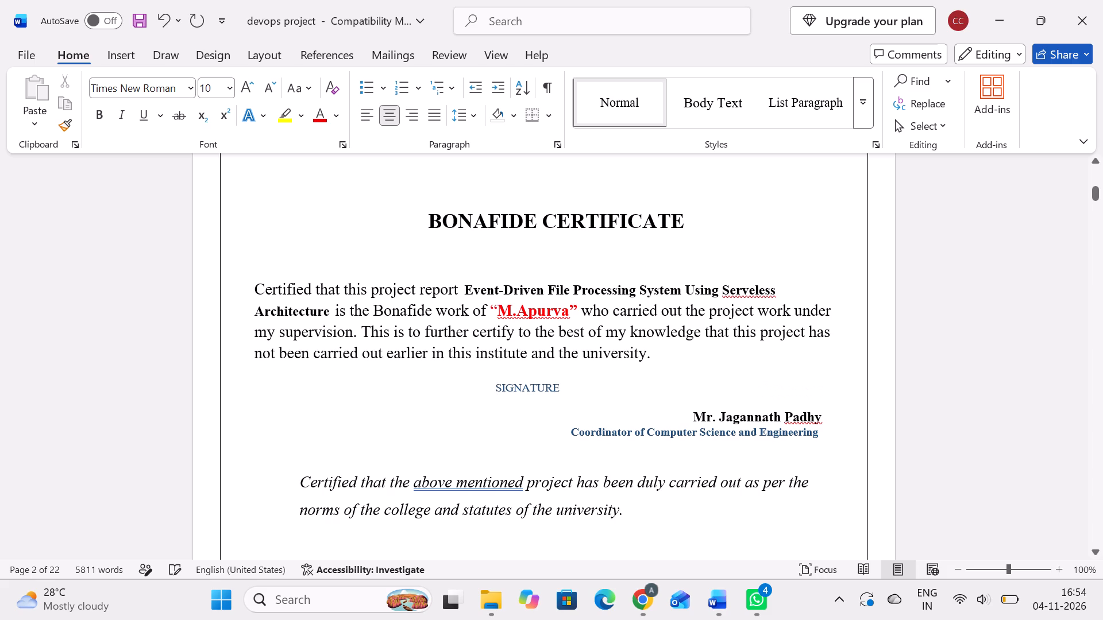
pyautogui.press('space')
pyautogui.press('space')
pyautogui.press('space')
pyautogui.press('space')
pyautogui.press('space')
pyautogui.press('space')
pyautogui.press('space')
pyautogui.press('space')
pyautogui.press('space')
pyautogui.press('space')
pyautogui.press('space')
pyautogui.press('space')
pyautogui.press('space')
pyautogui.press('space')
pyautogui.press('space')
pyautogui.press('space')
pyautogui.press('space')
pyautogui.press('space')
pyautogui.press('space')
pyautogui.press('space')
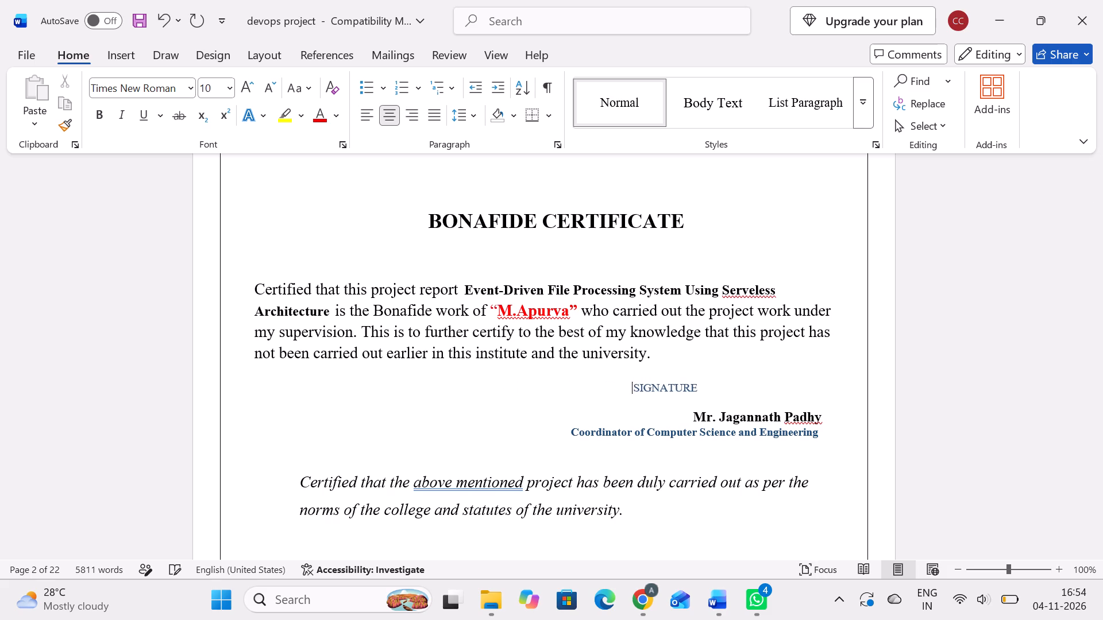
pyautogui.press('space')
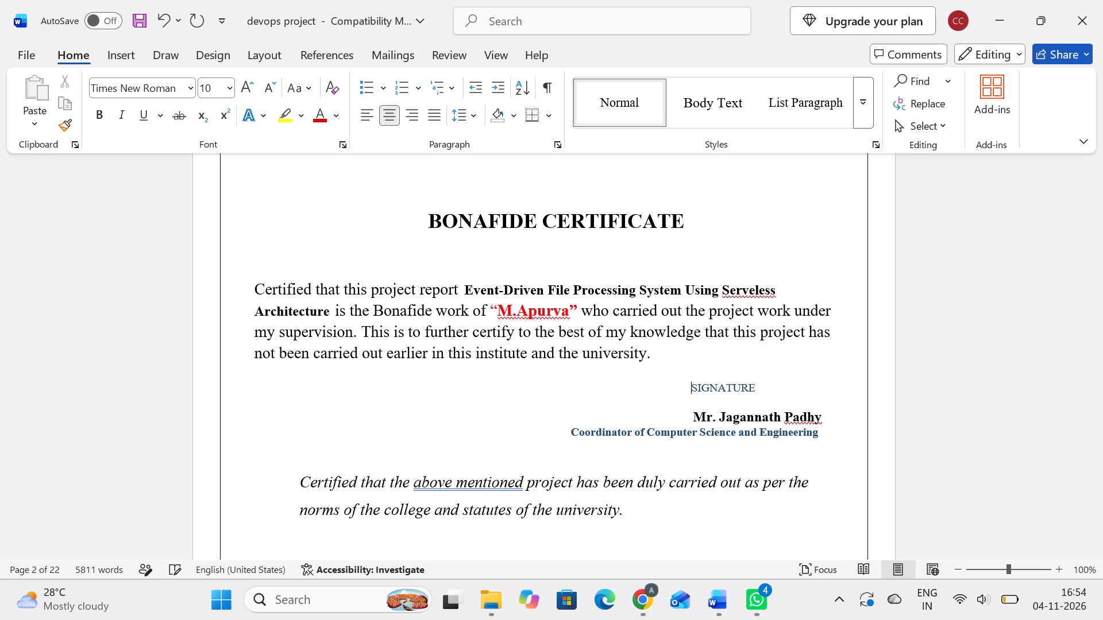
pyautogui.press('space')
pyautogui.press('space')
pyautogui.press('space')
pyautogui.press('space')
pyautogui.press('space')
pyautogui.press('space')
pyautogui.press('space')
# Left-align the main paragraph on the Declaration page.
pyautogui.scroll(-1, 747, 387)
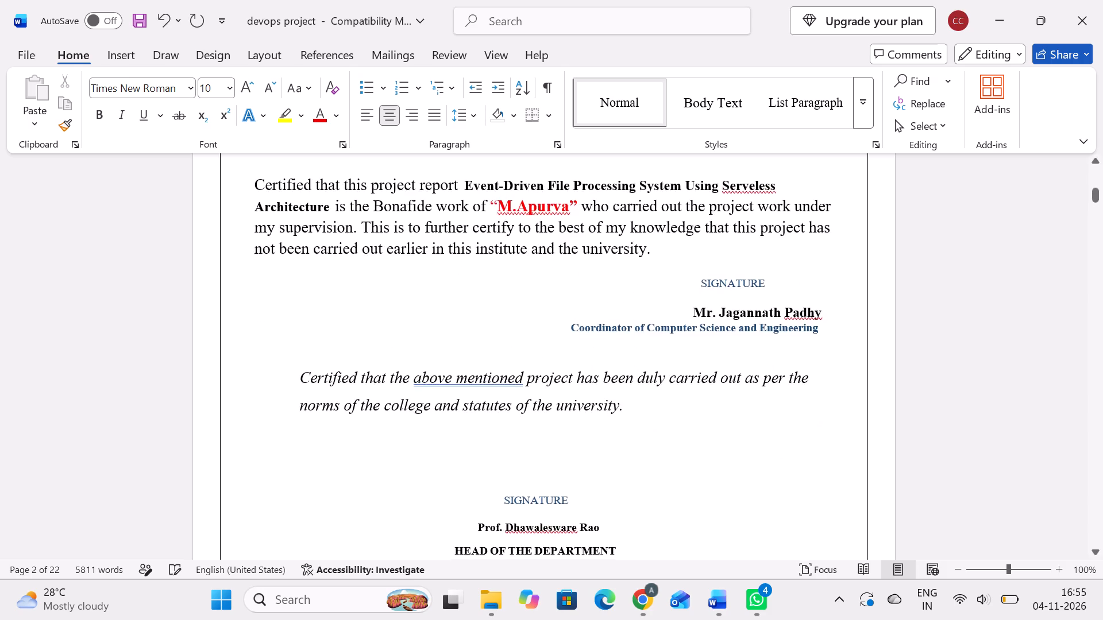
pyautogui.scroll(-3, 747, 387)
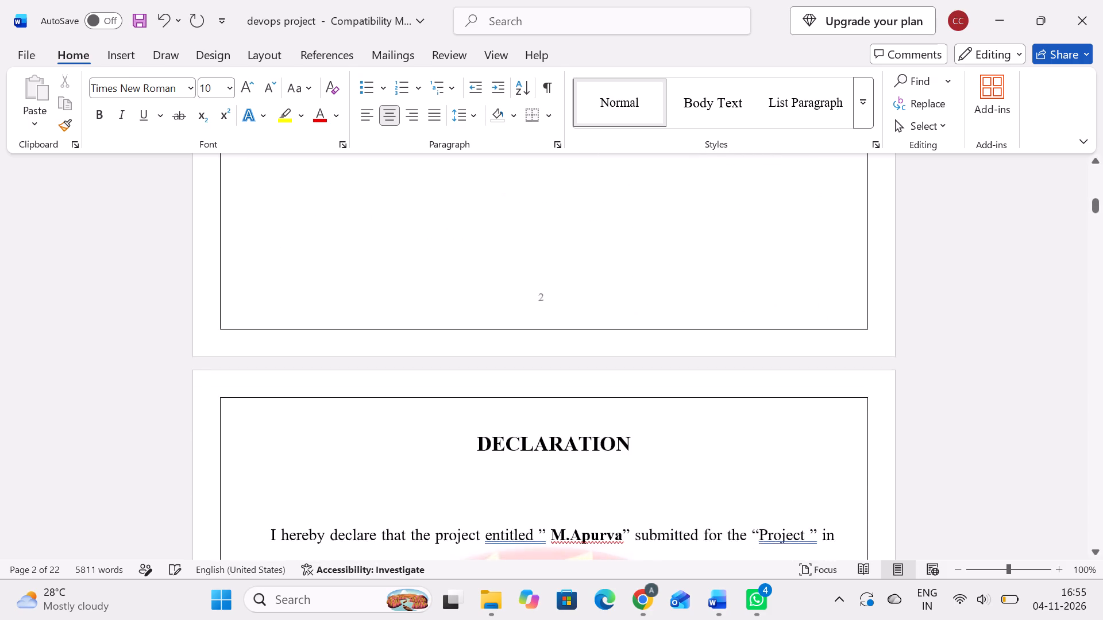
pyautogui.scroll(-3, 747, 387)
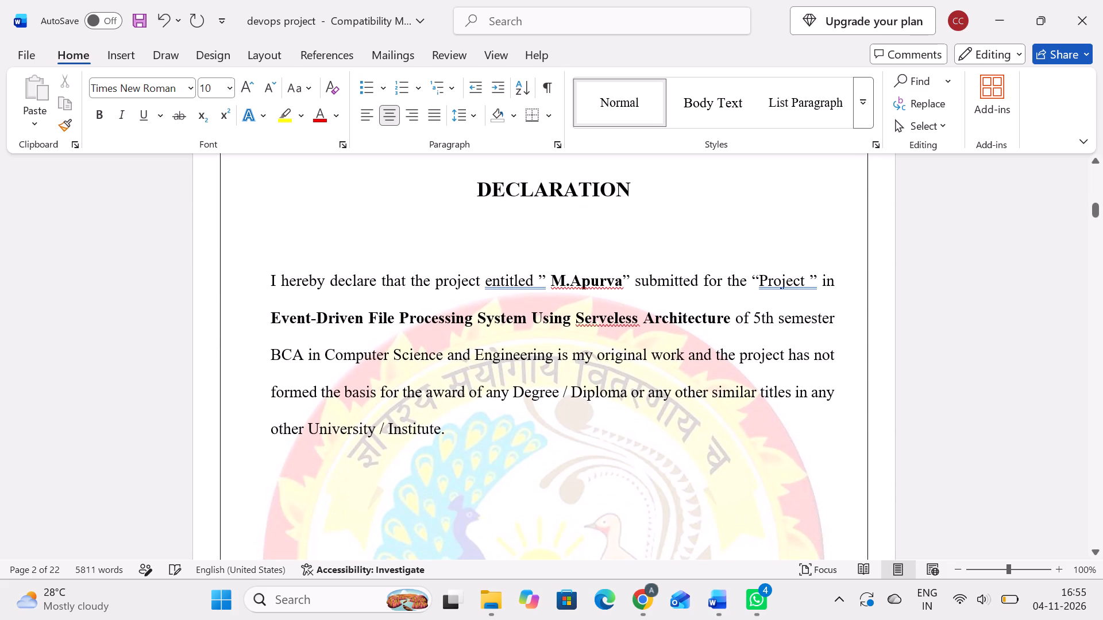
pyautogui.moveTo(261, 285); pyautogui.dragTo(442, 463)
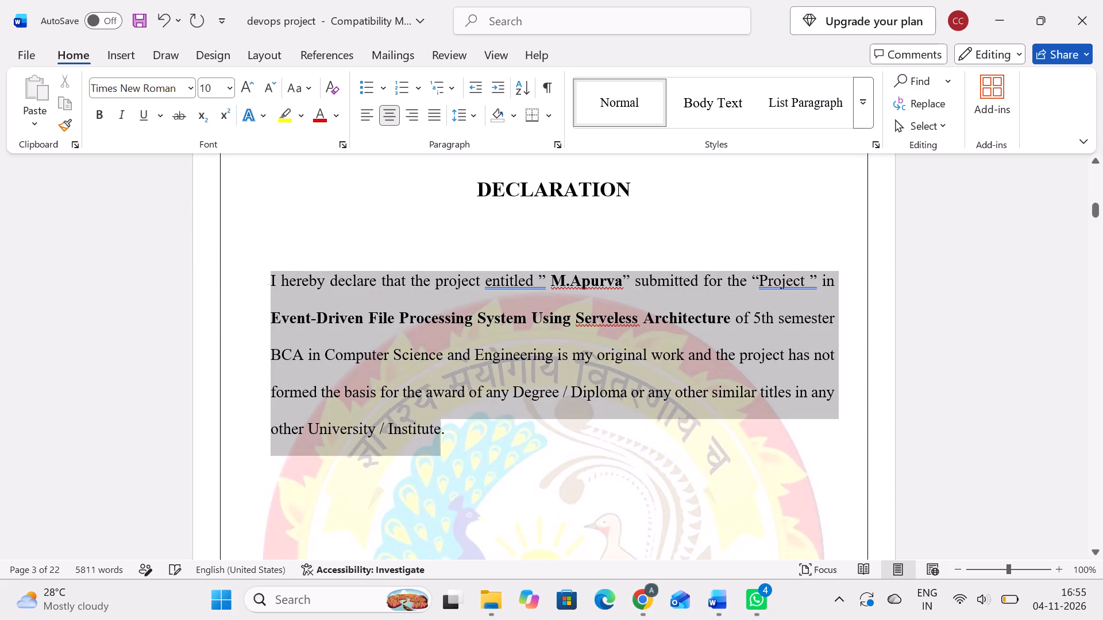
pyautogui.moveTo(442, 463); pyautogui.dragTo(454, 427)
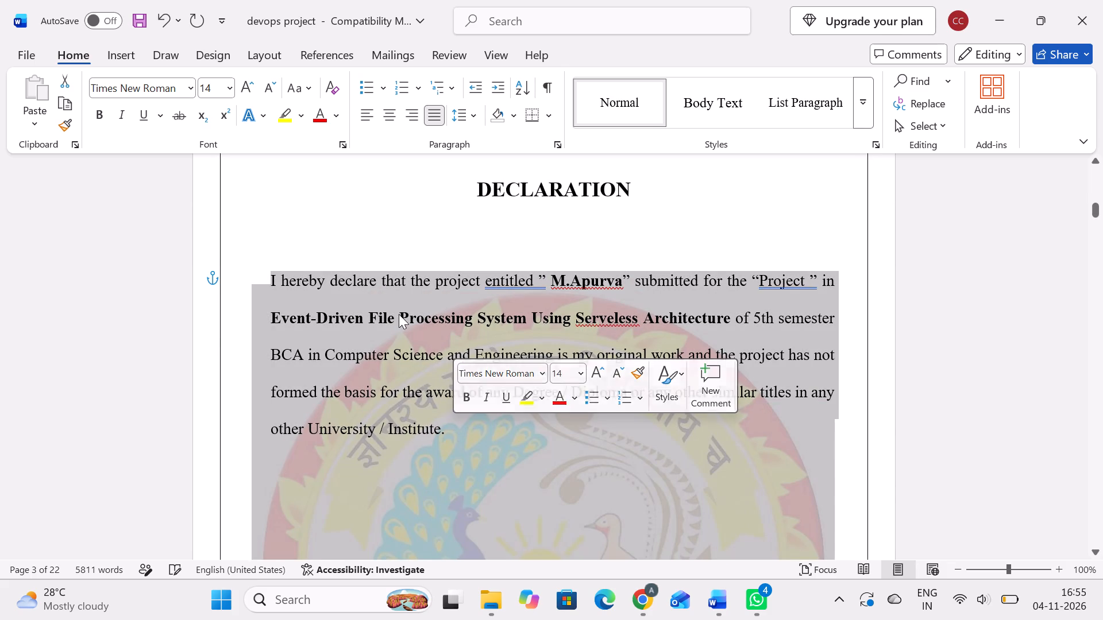
pyautogui.click(368, 125)
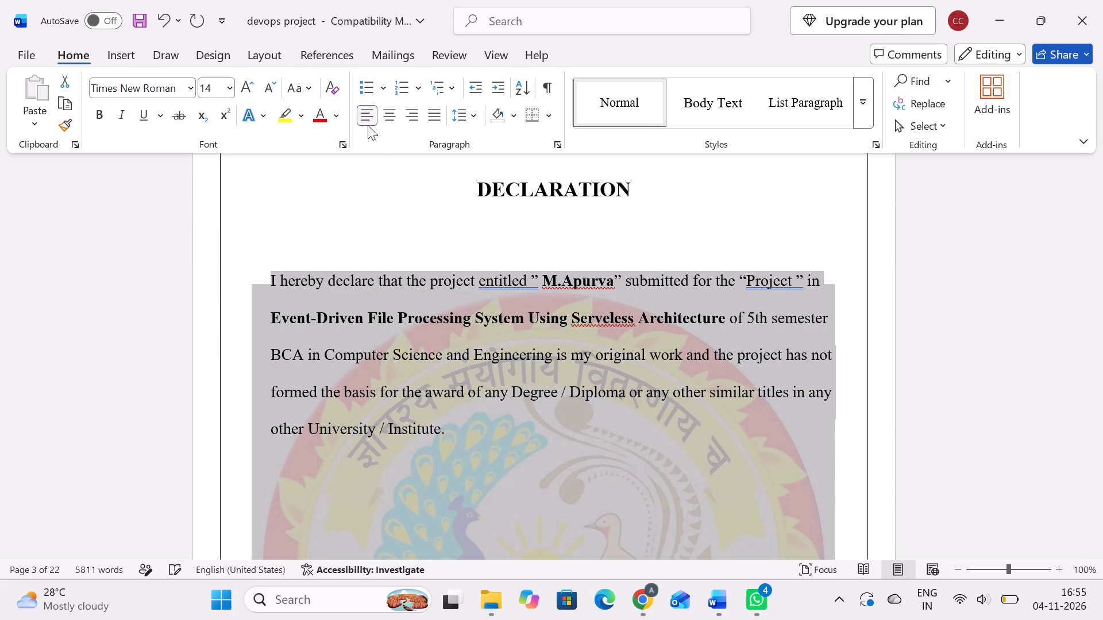
pyautogui.click(394, 192)
# Delete the background university seal image from the Declaration page.
pyautogui.scroll(-1, 394, 192)
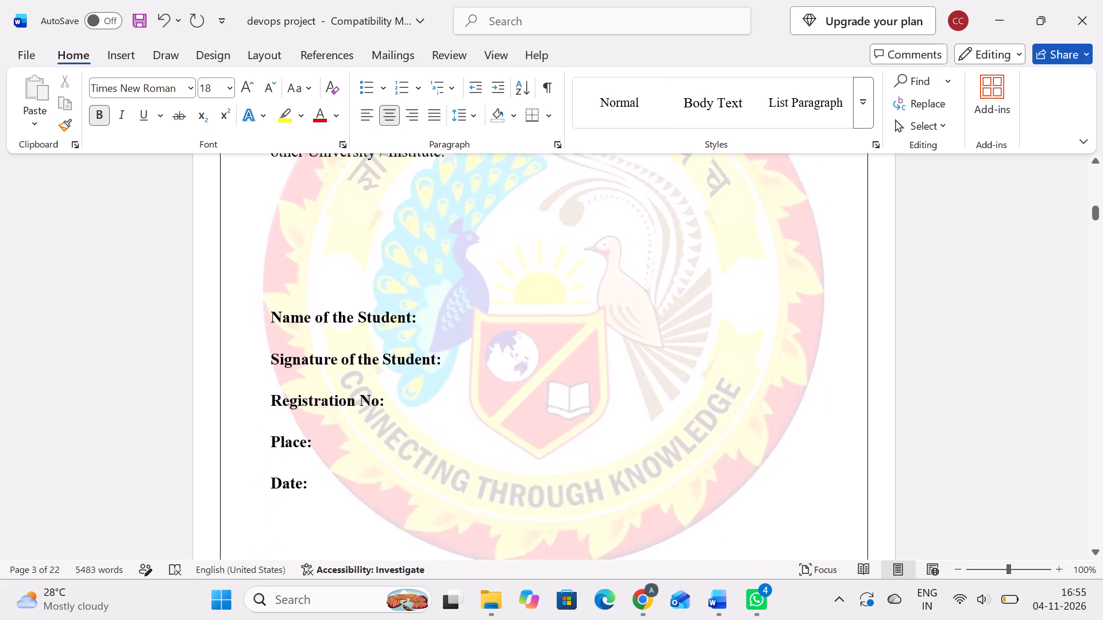
pyautogui.scroll(-2, 394, 192)
pyautogui.scroll(2, 394, 192)
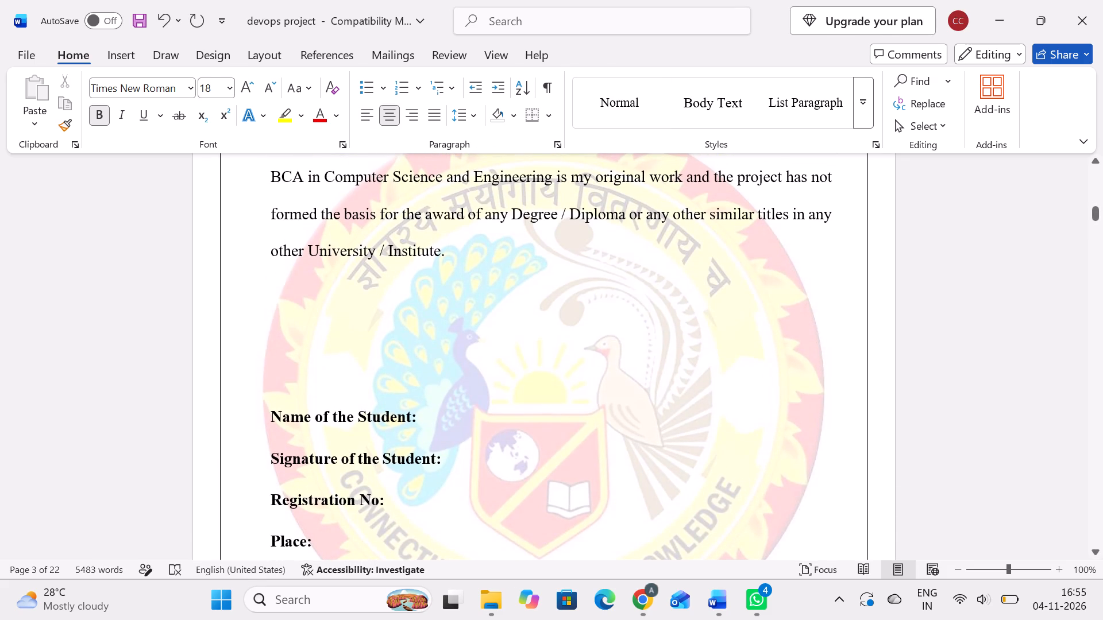
pyautogui.click(488, 363)
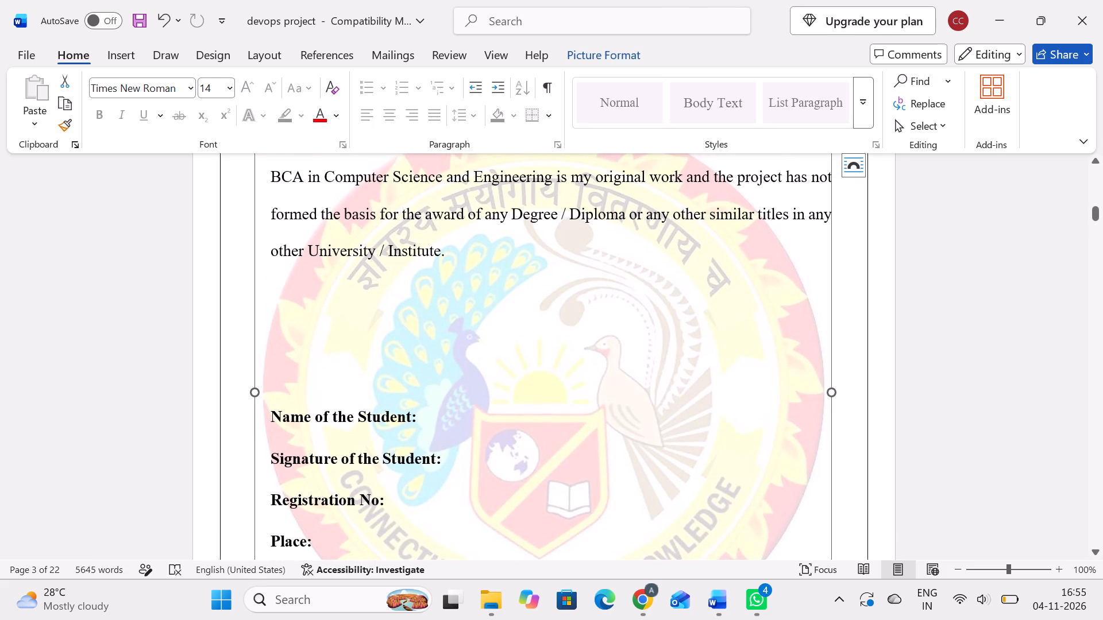
pyautogui.click(252, 301)
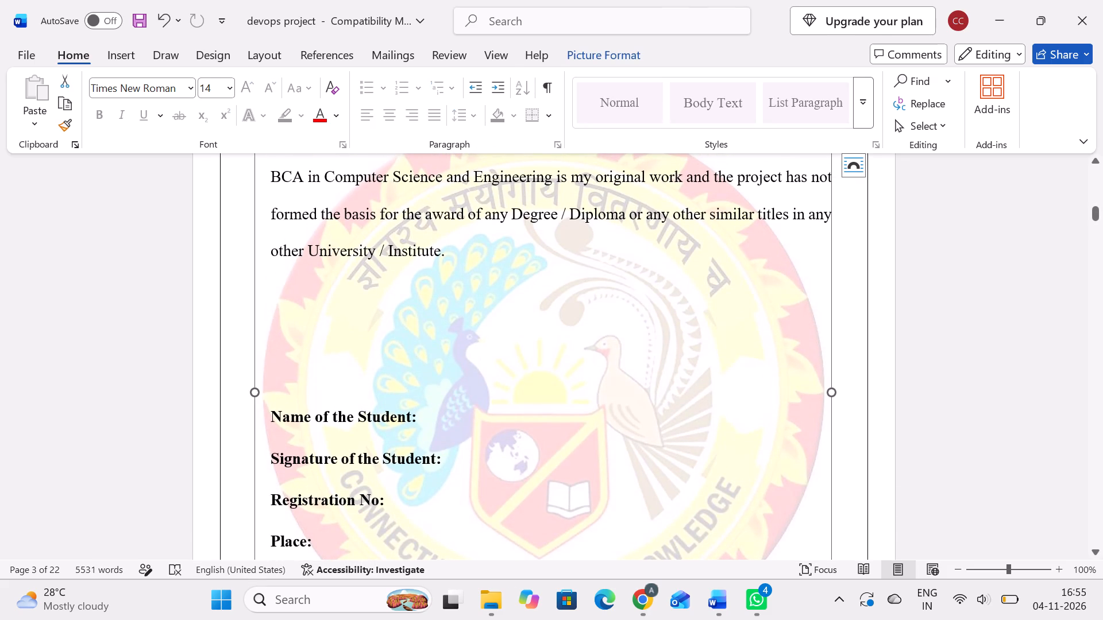
pyautogui.click(253, 301)
pyautogui.press('BackSpace')
# Left-align the first three paragraphs on the Acknowledgements page.
pyautogui.scroll(-2, 253, 301)
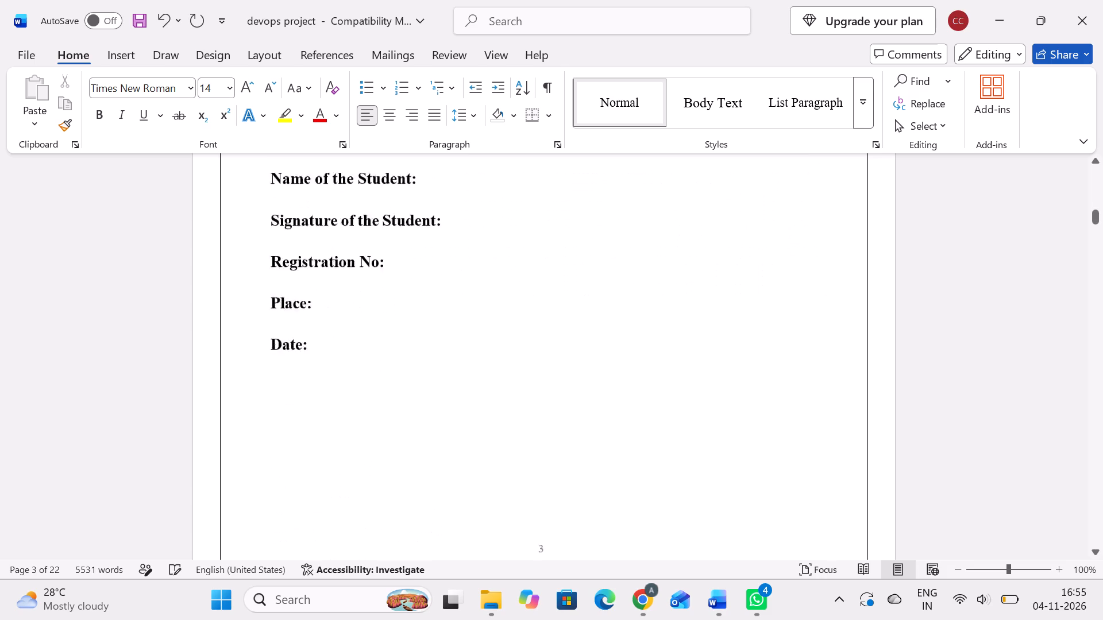
pyautogui.scroll(-3, 253, 301)
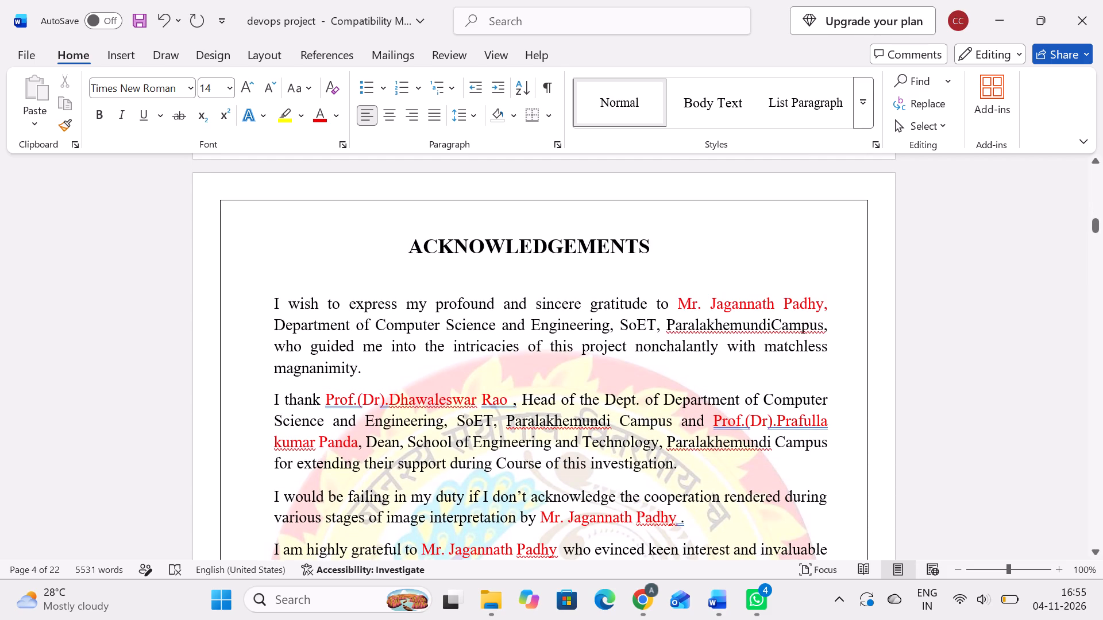
pyautogui.click(271, 304)
pyautogui.moveTo(271, 304); pyautogui.dragTo(336, 410)
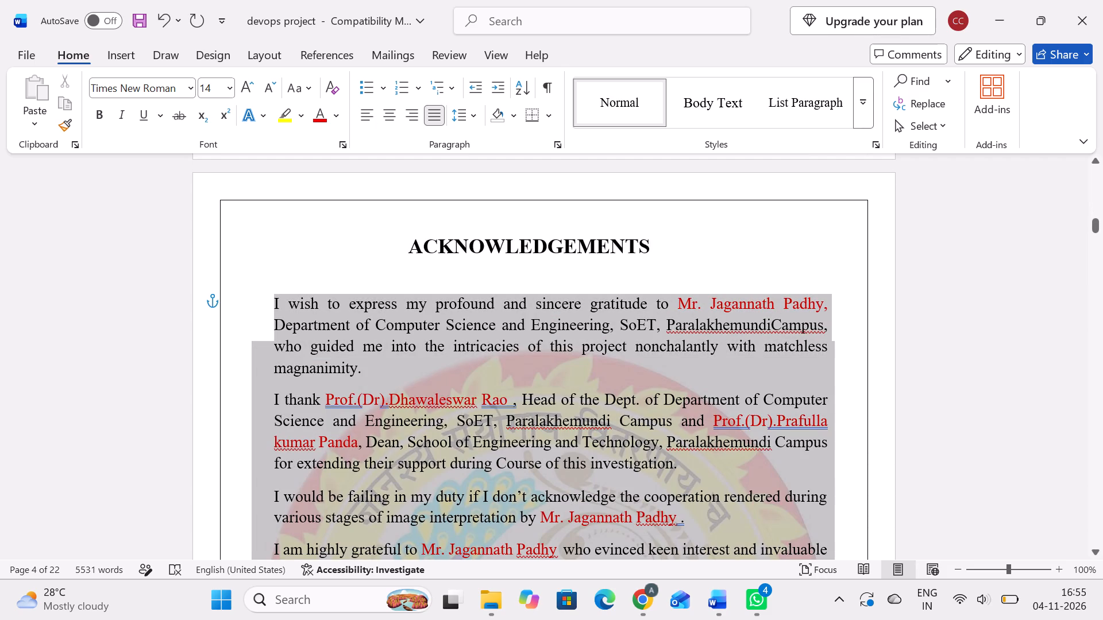
pyautogui.moveTo(336, 410); pyautogui.dragTo(384, 477)
pyautogui.scroll(-1, 221, 430)
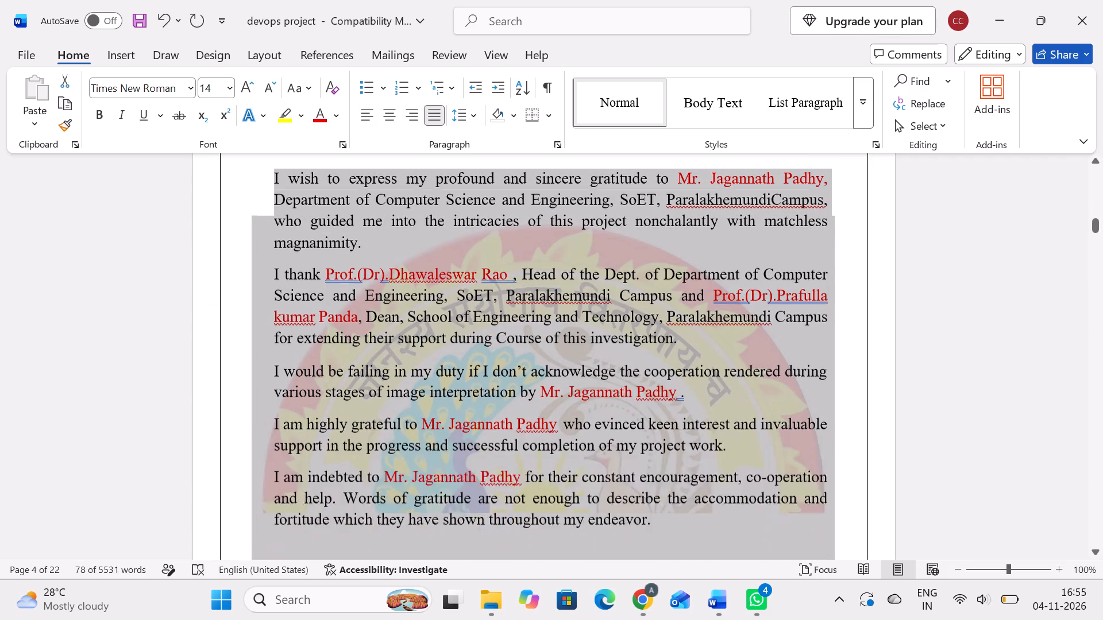
pyautogui.scroll(-2, 221, 430)
pyautogui.scroll(2, 221, 430)
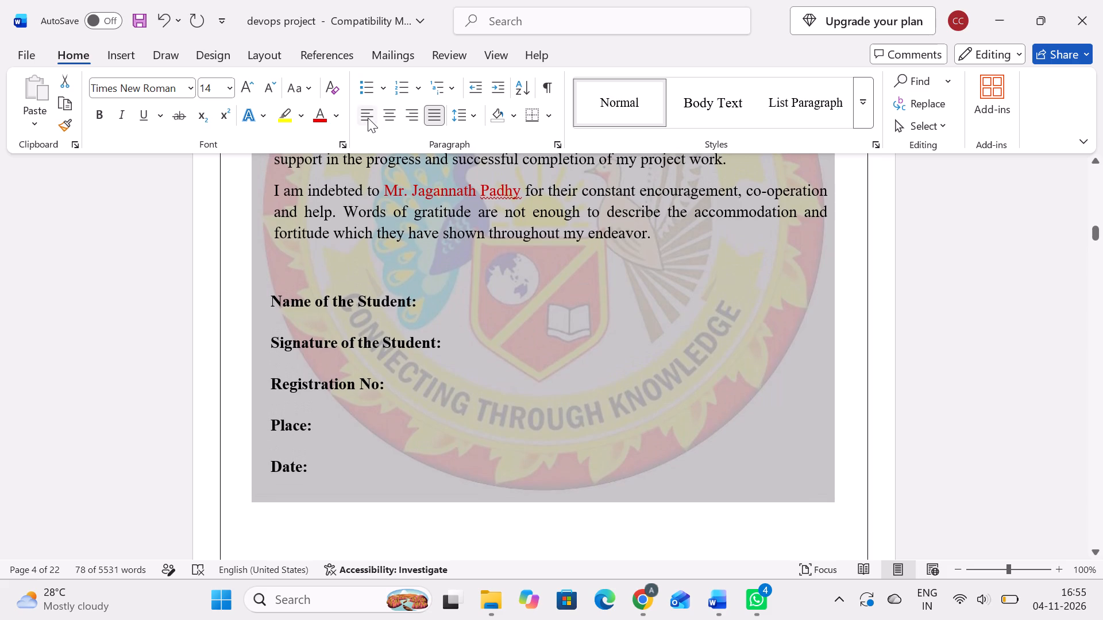
pyautogui.click(368, 118)
pyautogui.click(266, 329)
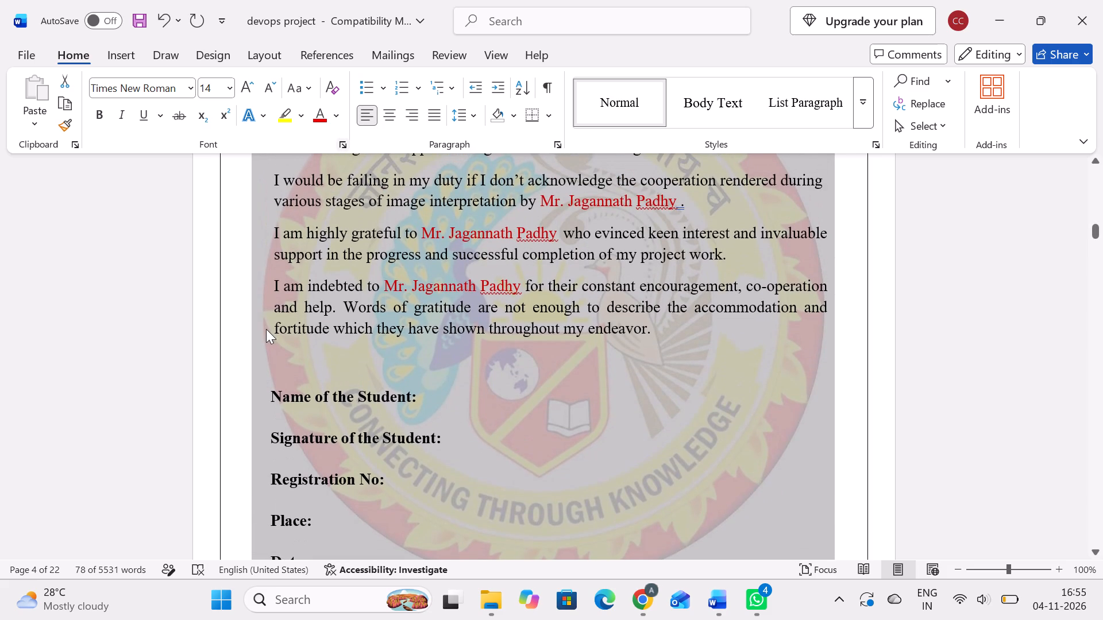
# Delete the background university seal image from the Acknowledgements page.
pyautogui.click(390, 389)
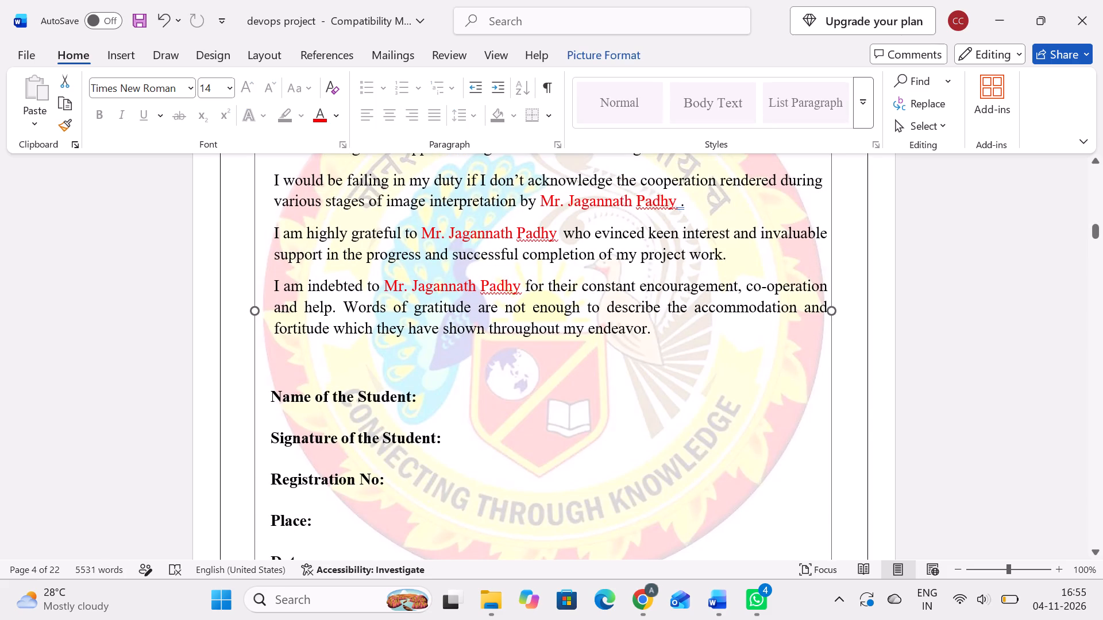
pyautogui.click(390, 389)
pyautogui.click(389, 363)
pyautogui.click(255, 347)
pyautogui.press('BackSpace')
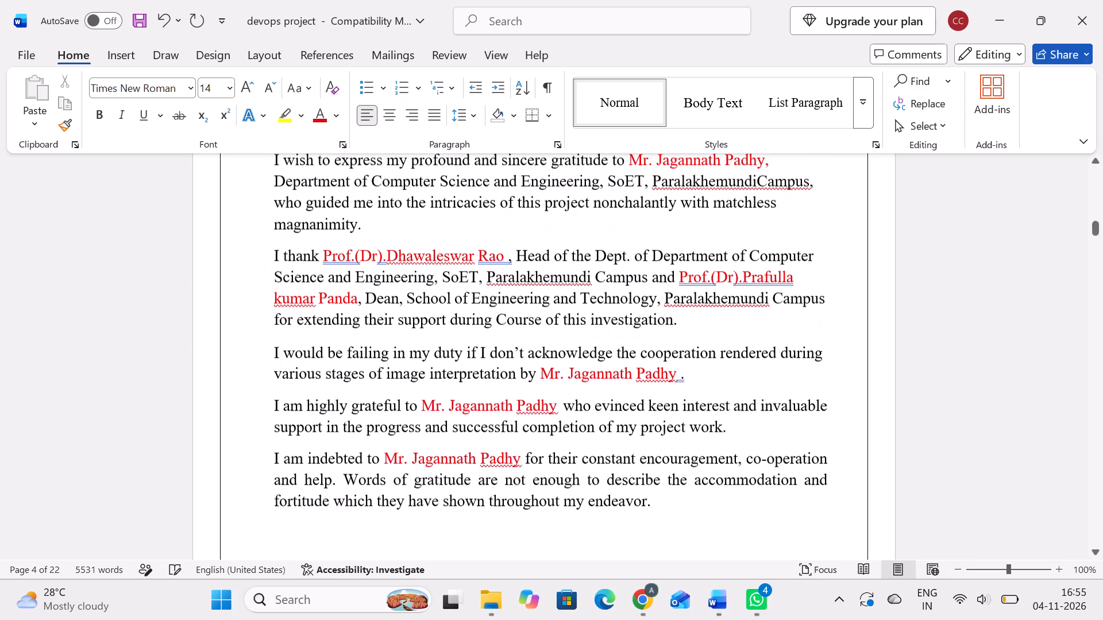
# Delete the background university seal image from the Table of Content page.
pyautogui.scroll(-5, 255, 347)
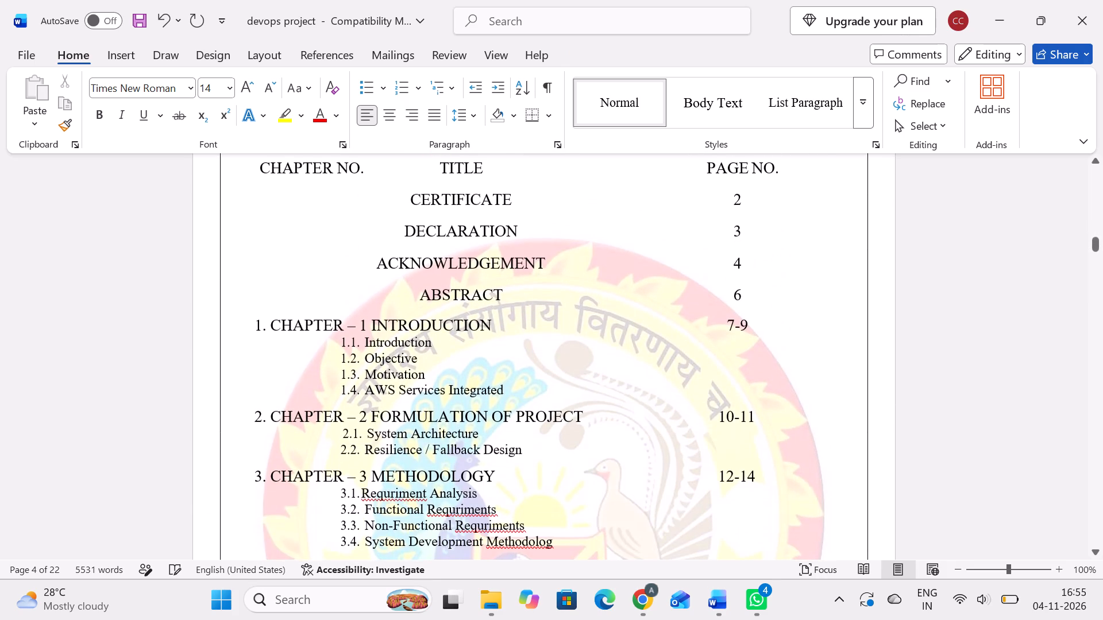
pyautogui.scroll(1, 488, 277)
pyautogui.scroll(-1, 488, 277)
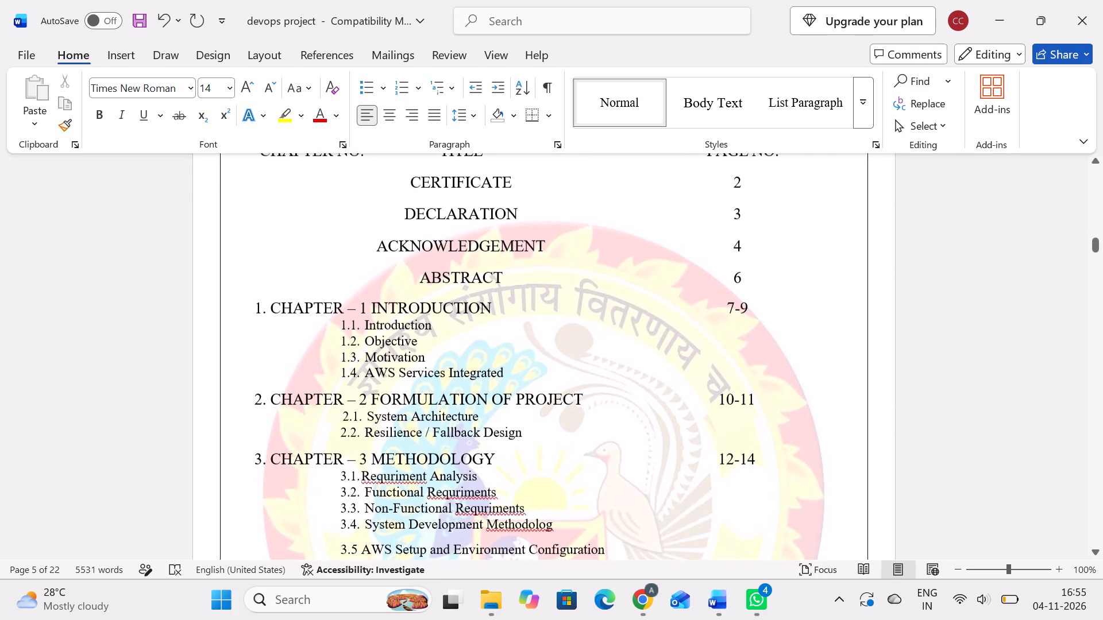
pyautogui.scroll(-1, 488, 277)
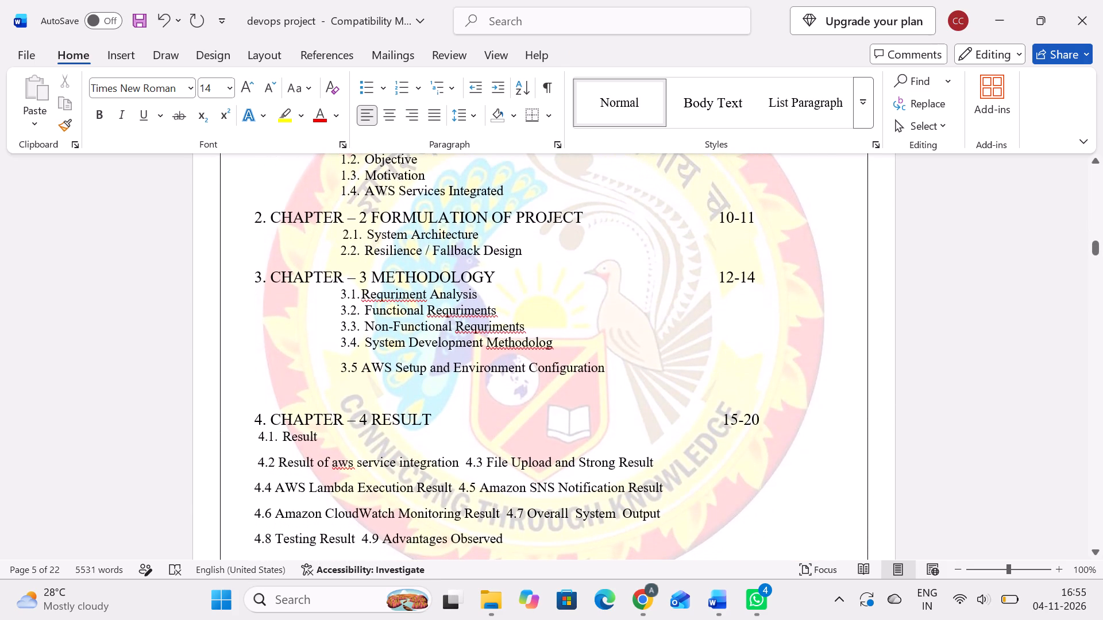
pyautogui.scroll(1, 750, 377)
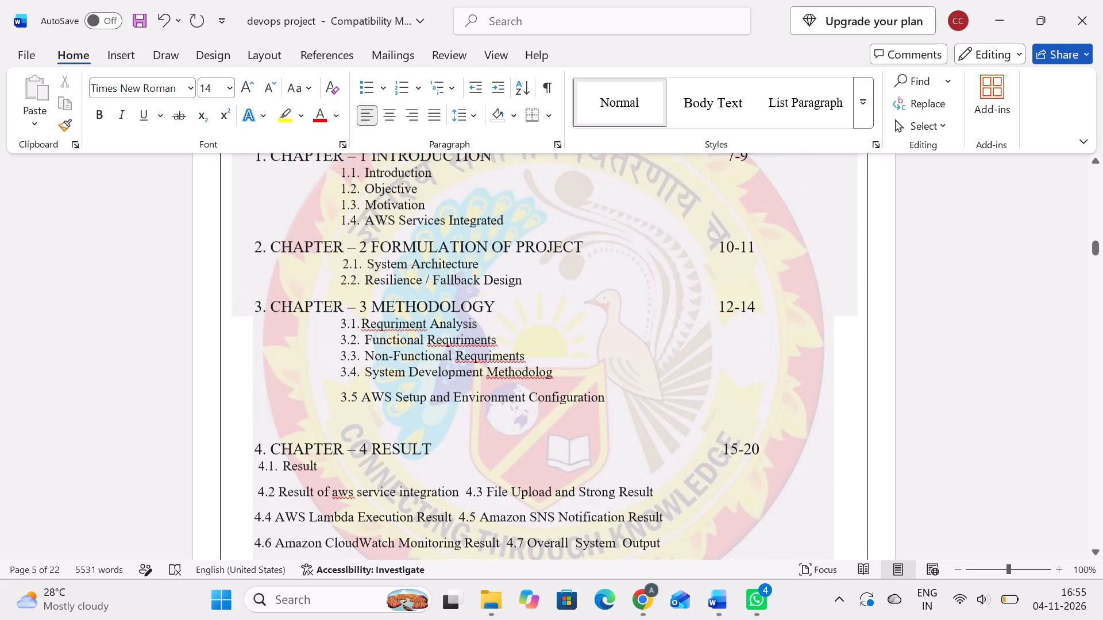
pyautogui.scroll(1, 750, 377)
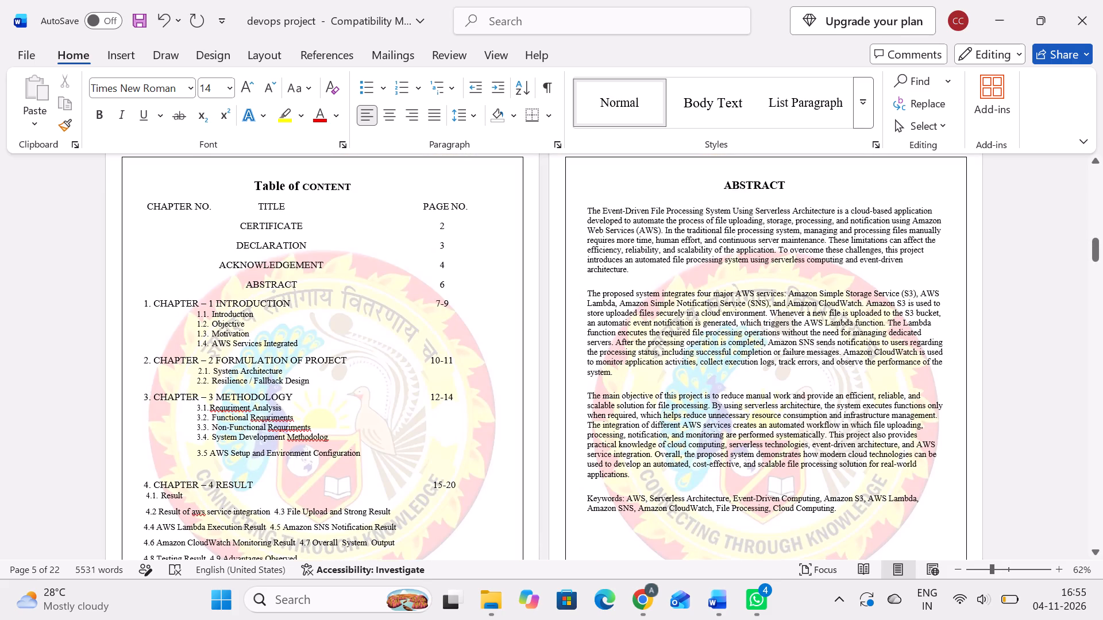
pyautogui.scroll(-1, 352, 392)
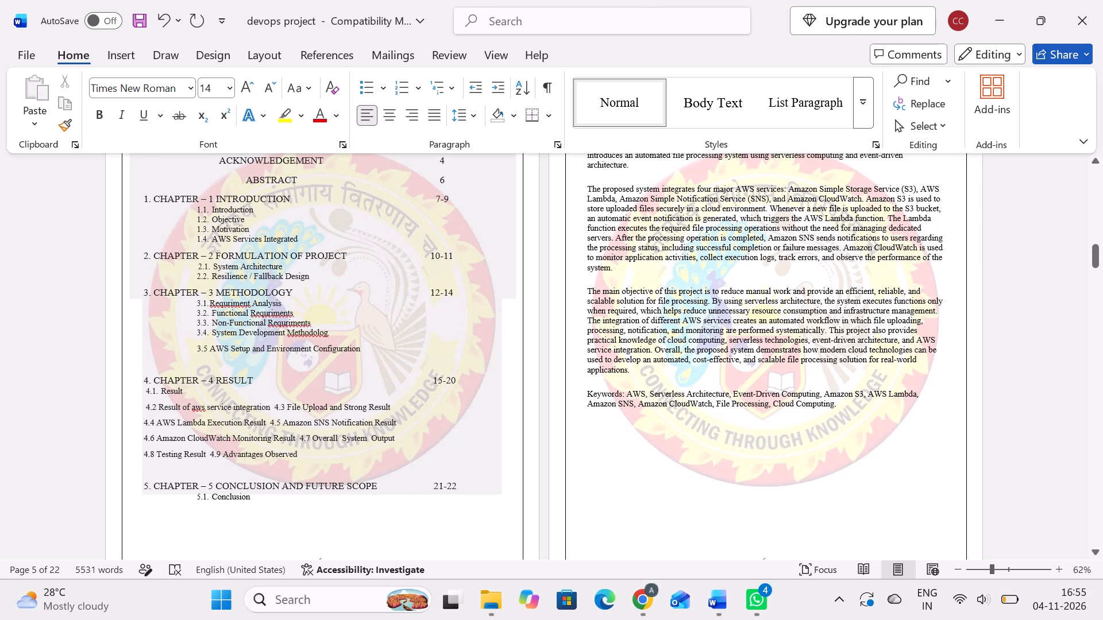
pyautogui.scroll(1, 445, 316)
pyautogui.scroll(-1, 445, 316)
pyautogui.click(389, 309)
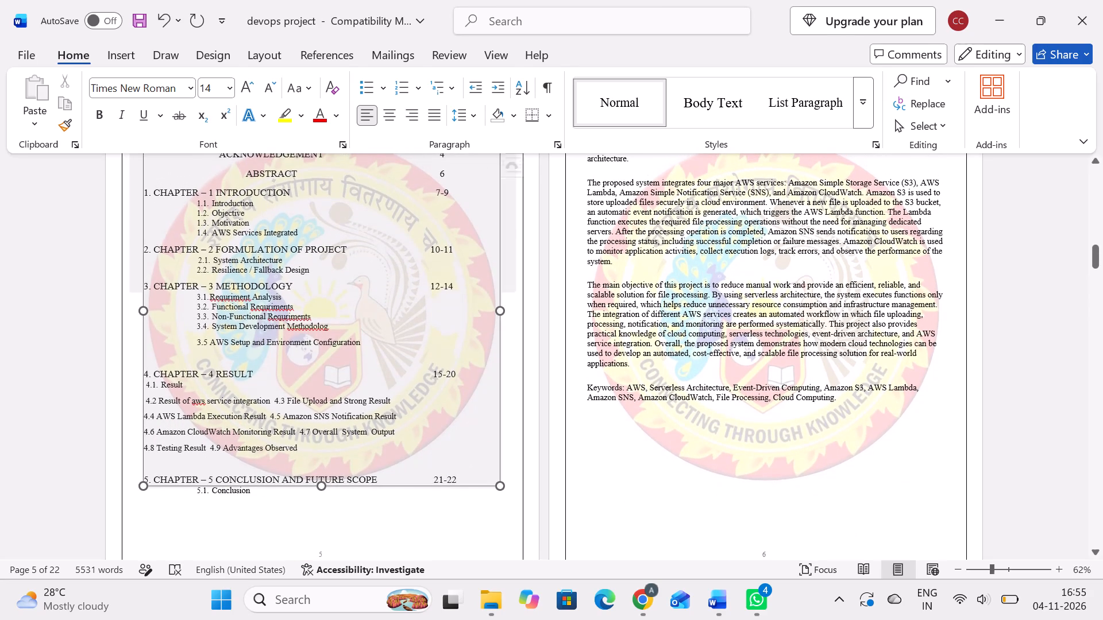
pyautogui.click(499, 253)
pyautogui.press('BackSpace')
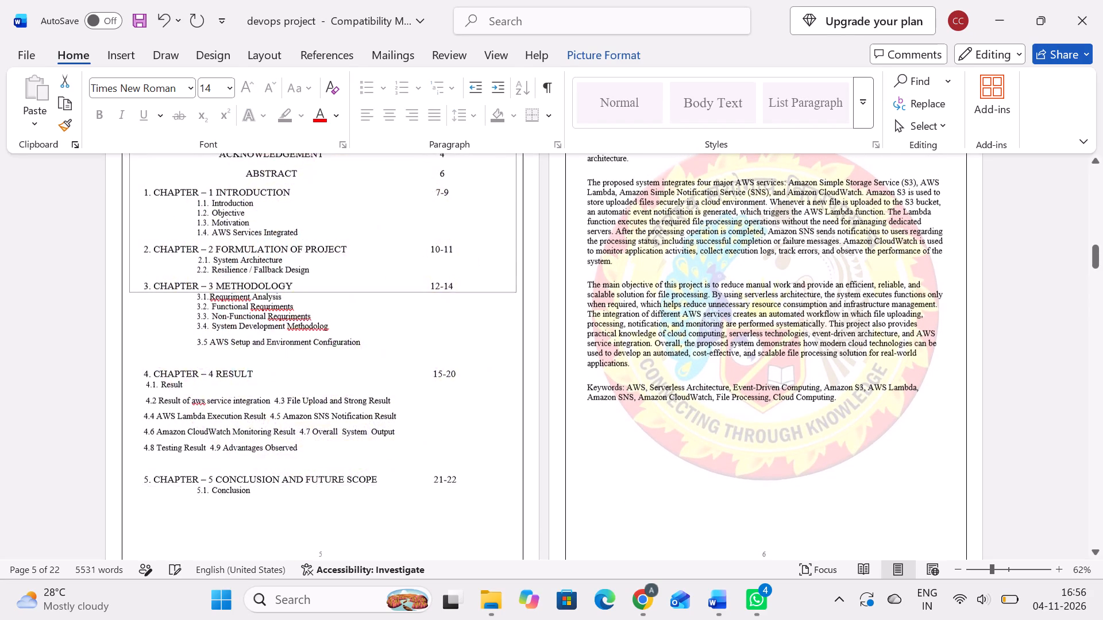
# Delete the background university seal image from the Abstract page.
pyautogui.click(738, 456)
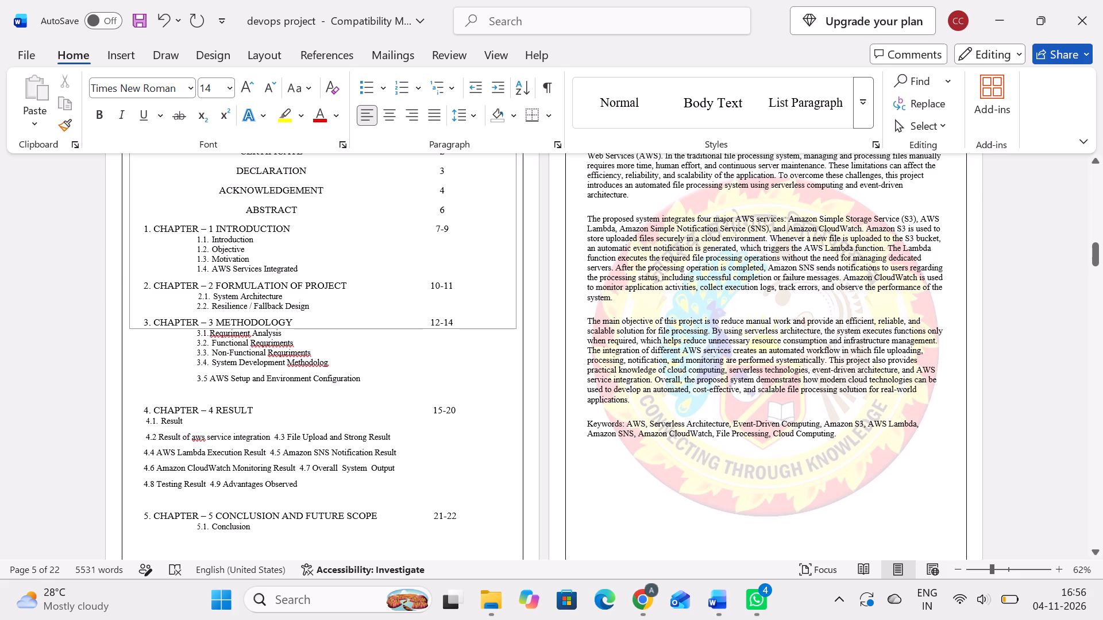
pyautogui.click(757, 520)
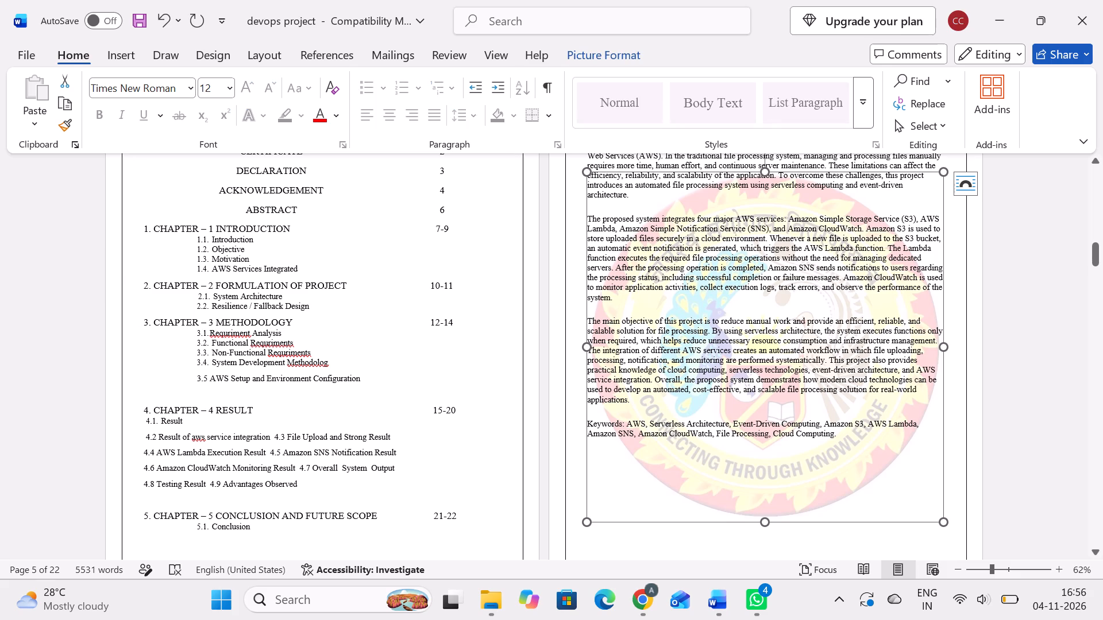
pyautogui.click(757, 521)
pyautogui.press('BackSpace')
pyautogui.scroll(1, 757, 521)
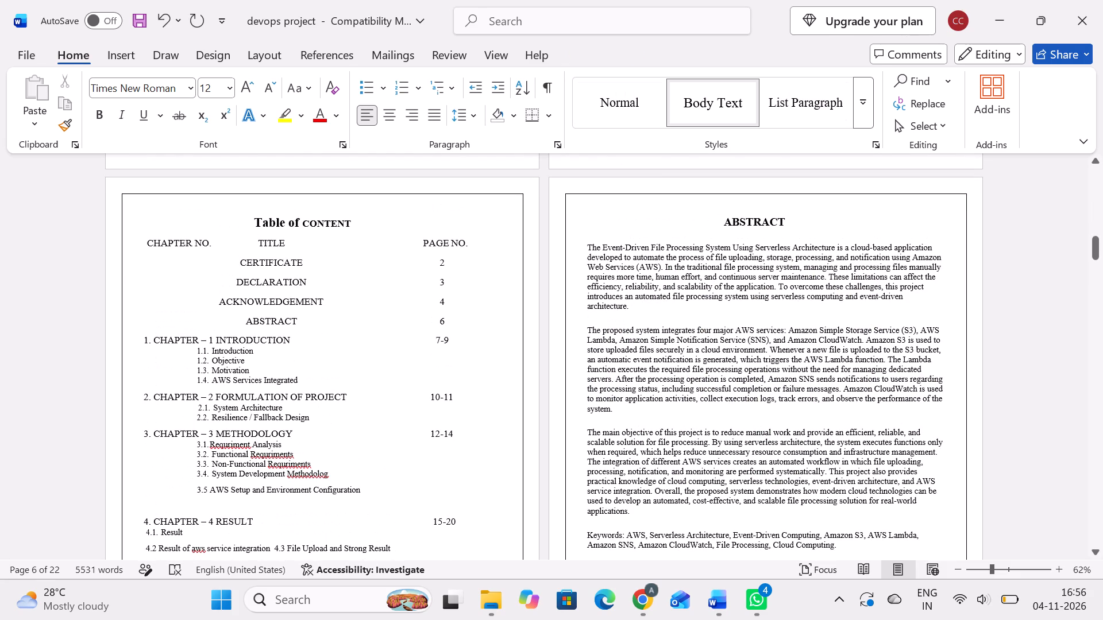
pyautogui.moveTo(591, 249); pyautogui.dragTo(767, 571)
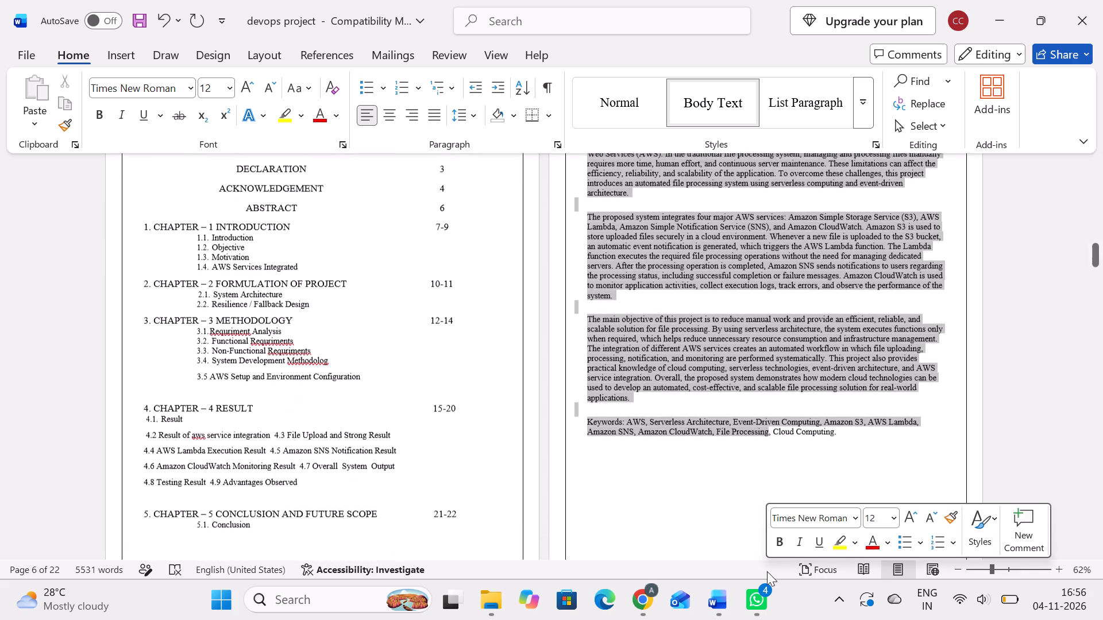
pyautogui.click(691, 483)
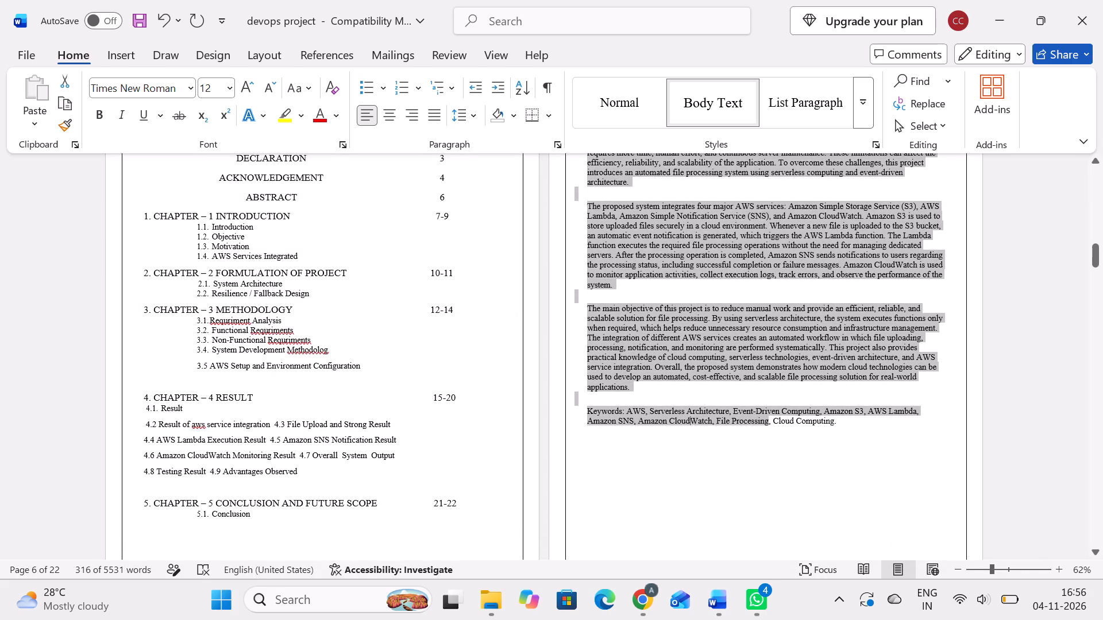
# Left-align the text of section 2.1, System Architecture of the Proposed Project, from the components line through the numbered component list.
pyautogui.scroll(-3, 691, 483)
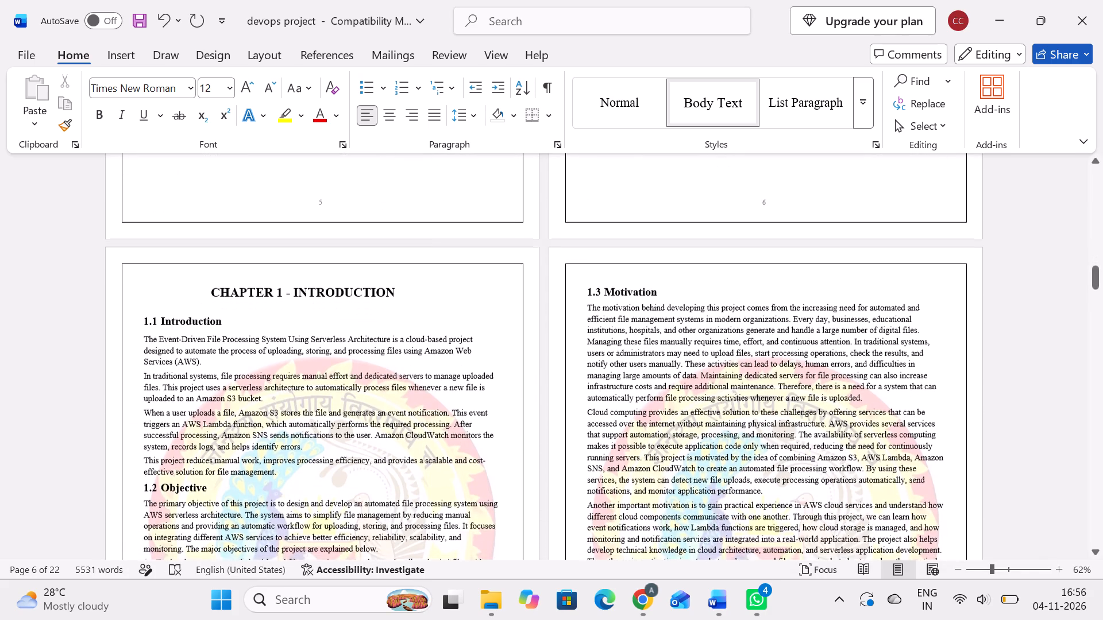
pyautogui.scroll(-2, 691, 483)
pyautogui.hscroll(-1, 691, 483)
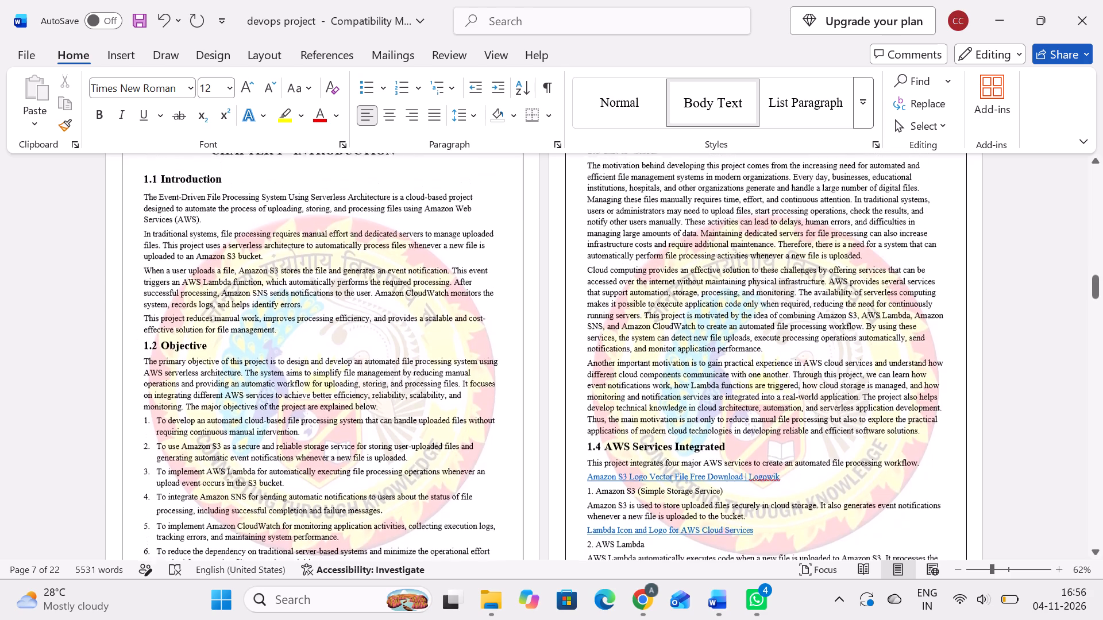
pyautogui.scroll(-2, 300, 322)
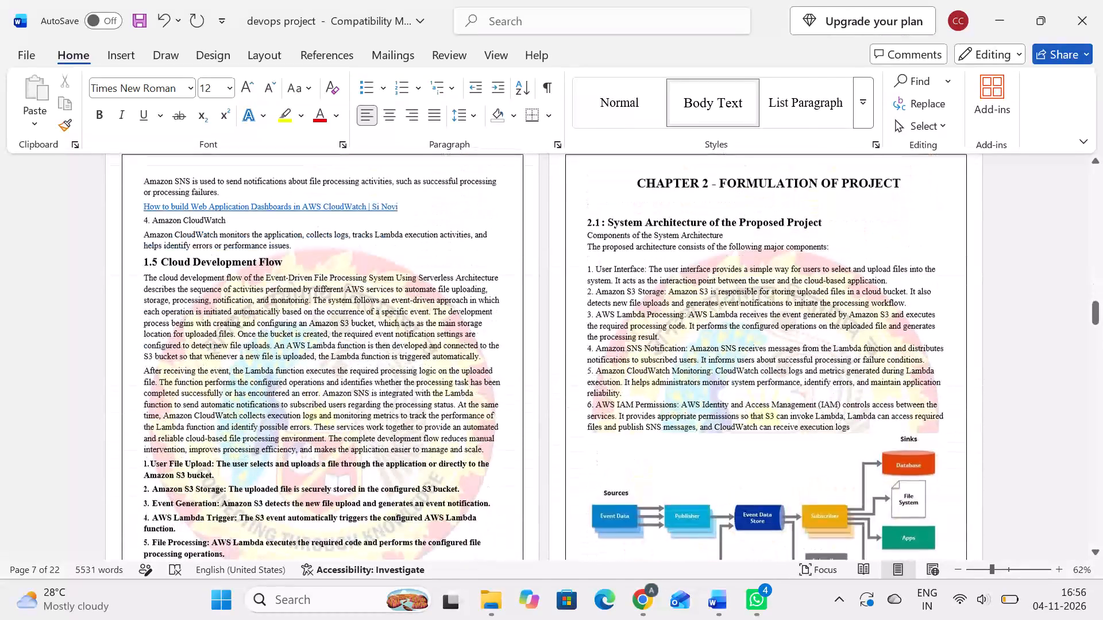
pyautogui.scroll(-1, 300, 322)
pyautogui.click(245, 290)
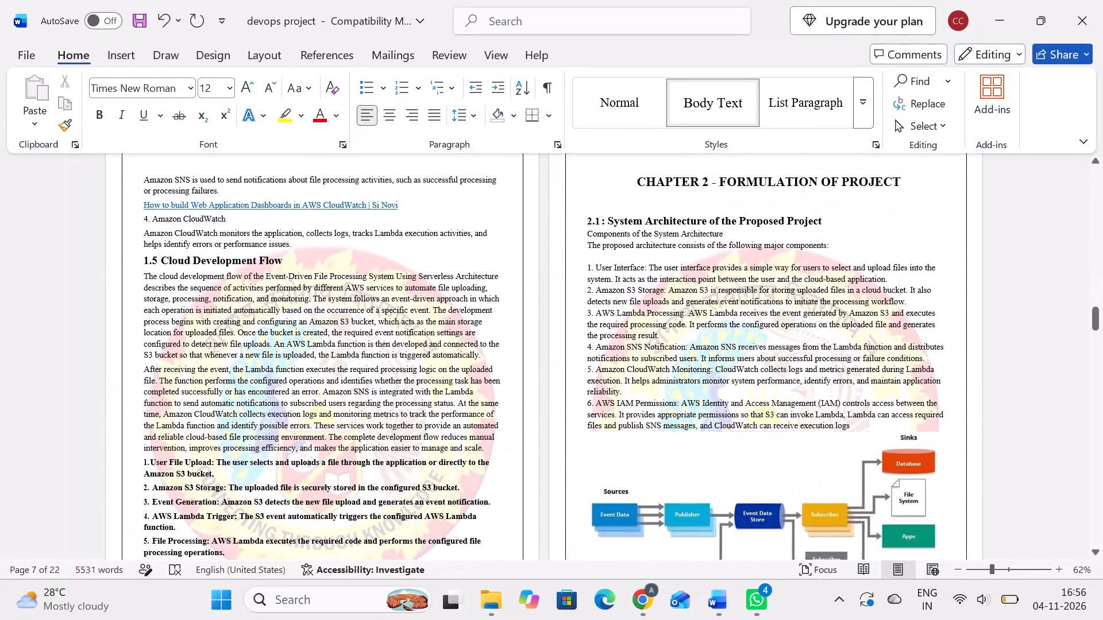
pyautogui.scroll(1, 335, 278)
pyautogui.scroll(-1, 335, 278)
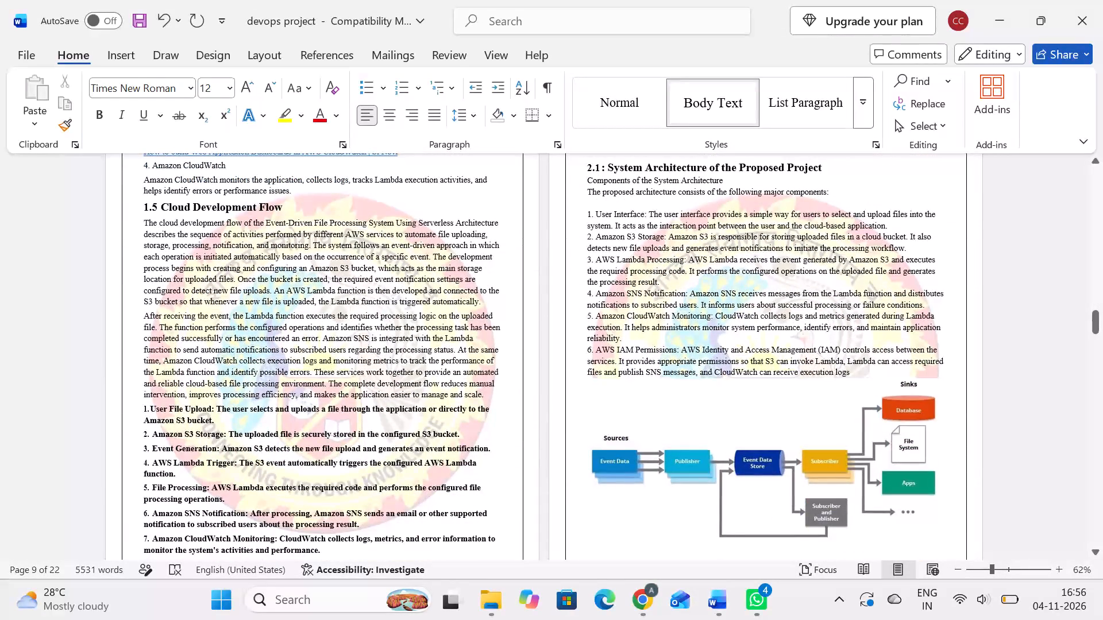
pyautogui.click(628, 282)
pyautogui.click(592, 269)
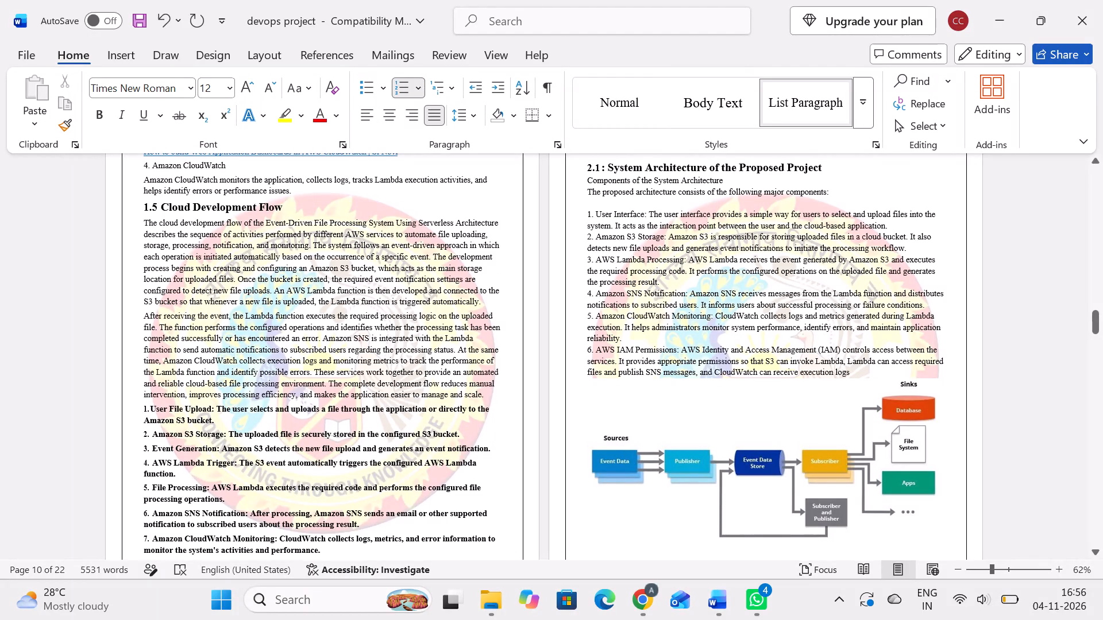
pyautogui.moveTo(591, 181); pyautogui.dragTo(757, 366)
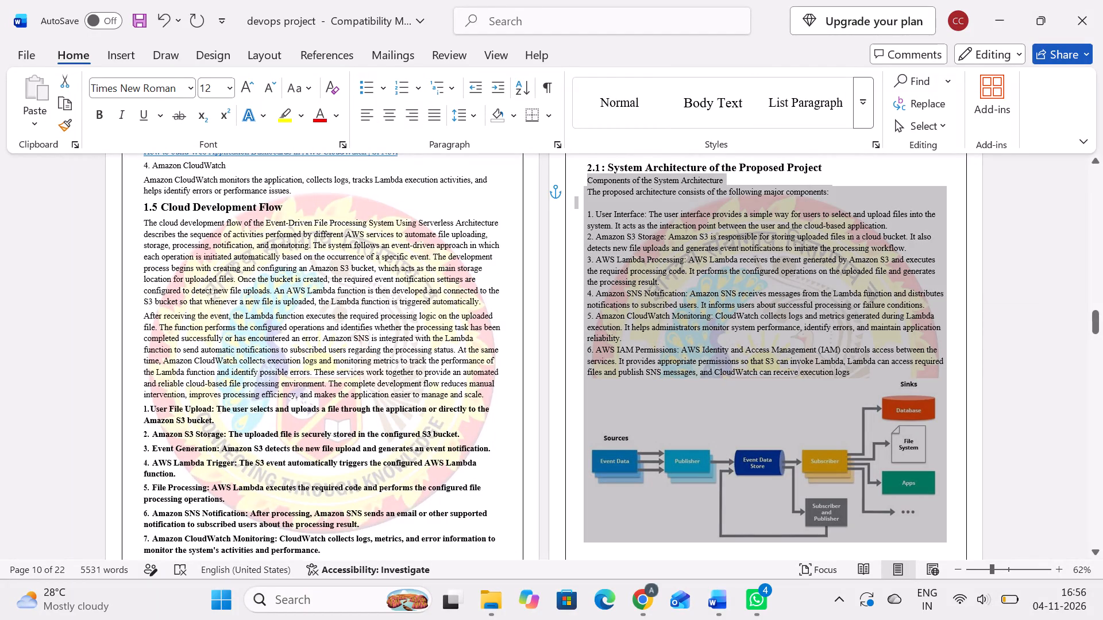
pyautogui.click(367, 122)
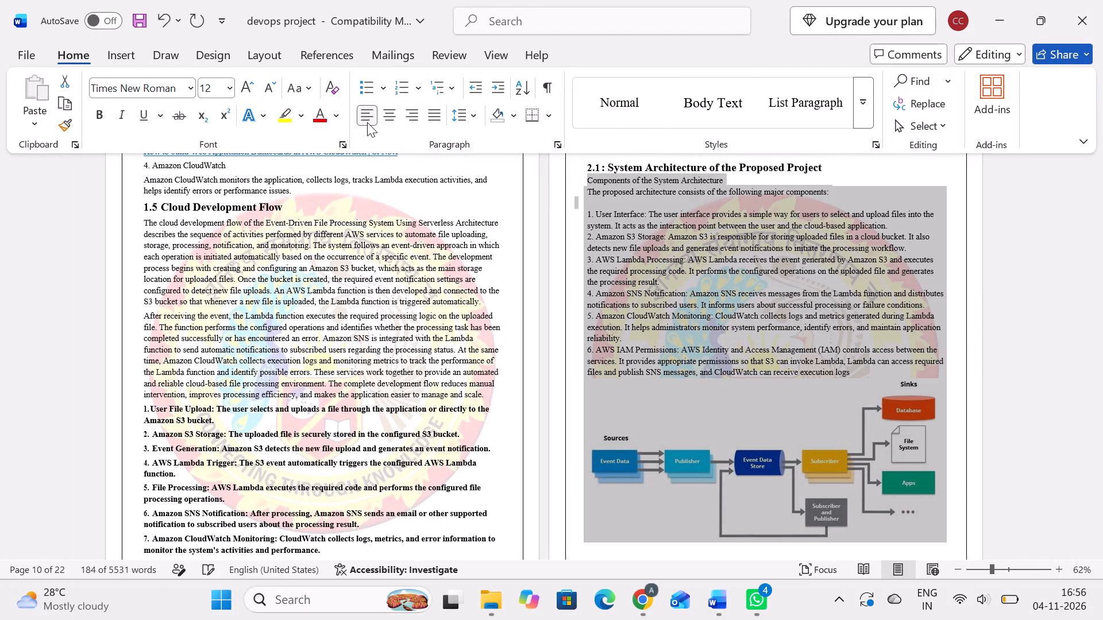
pyautogui.click(1017, 301)
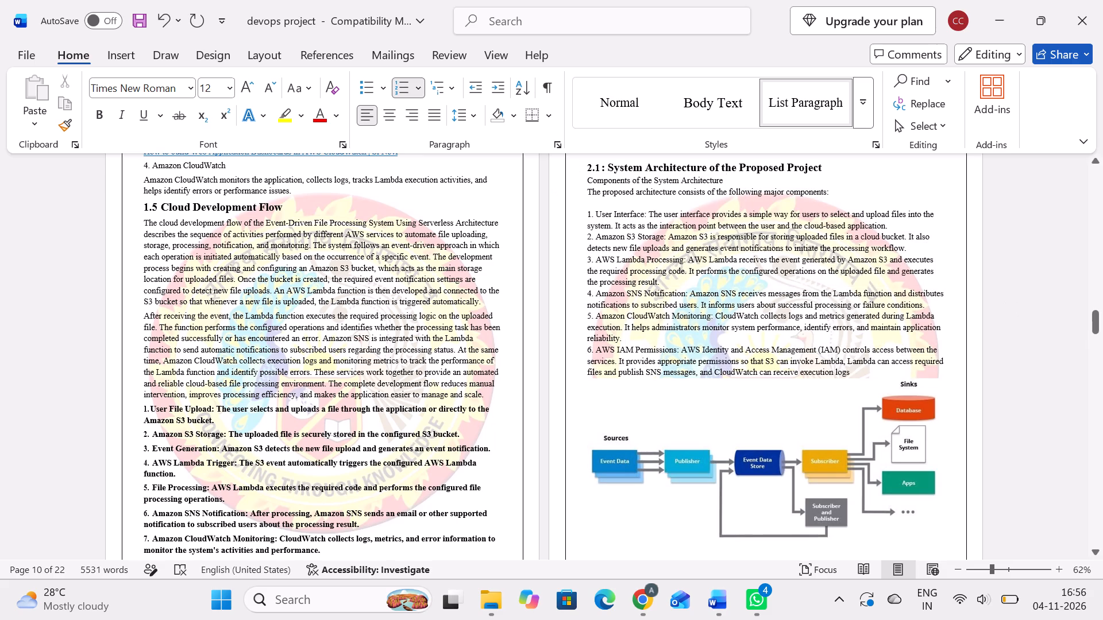
# Delete the background university seal image from page 9, the page with section 1.5 Cloud Development Flow.
pyautogui.scroll(-1, 429, 333)
pyautogui.click(427, 300)
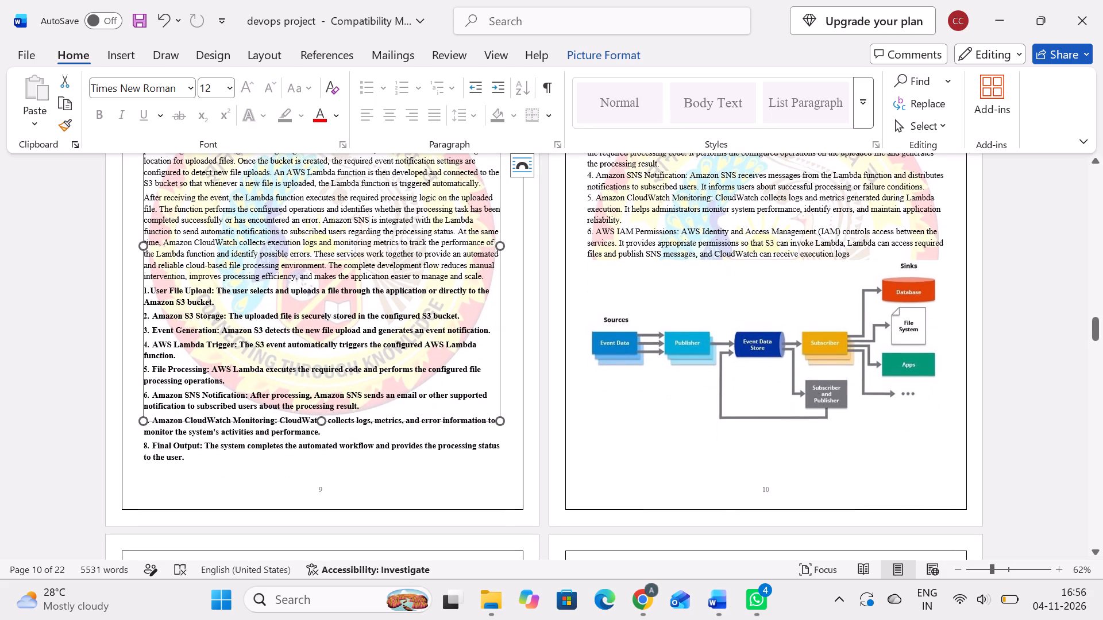
pyautogui.click(499, 332)
pyautogui.press('BackSpace')
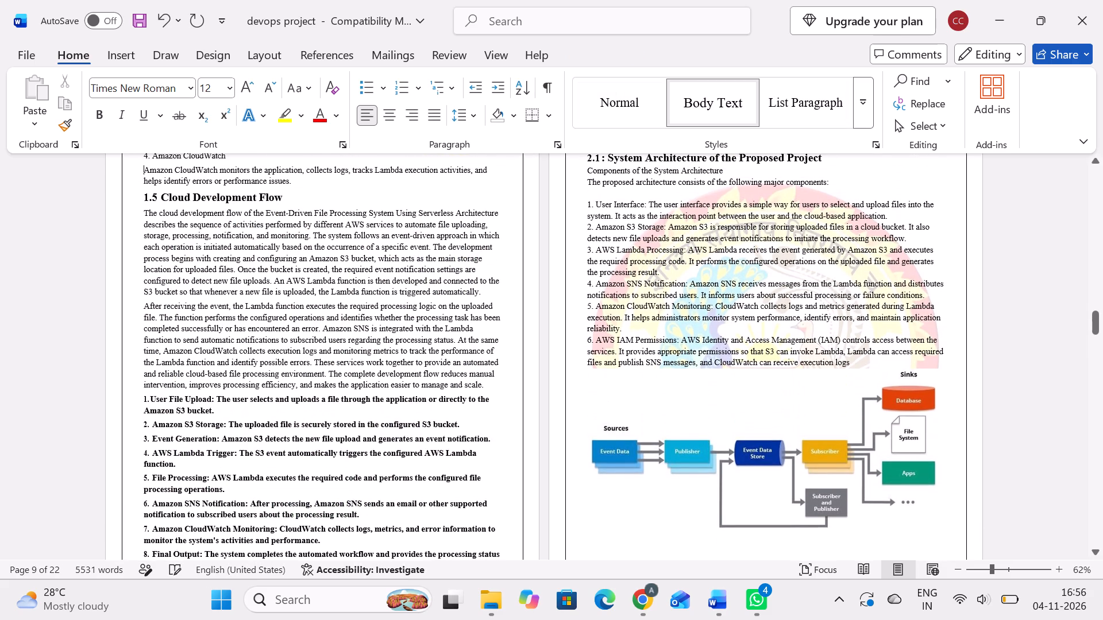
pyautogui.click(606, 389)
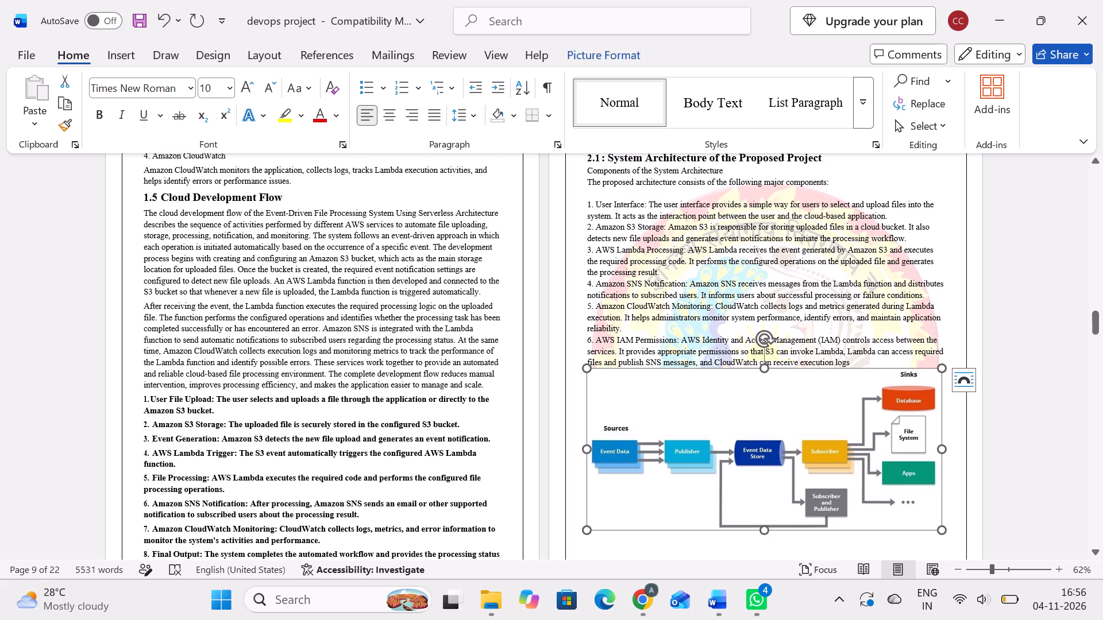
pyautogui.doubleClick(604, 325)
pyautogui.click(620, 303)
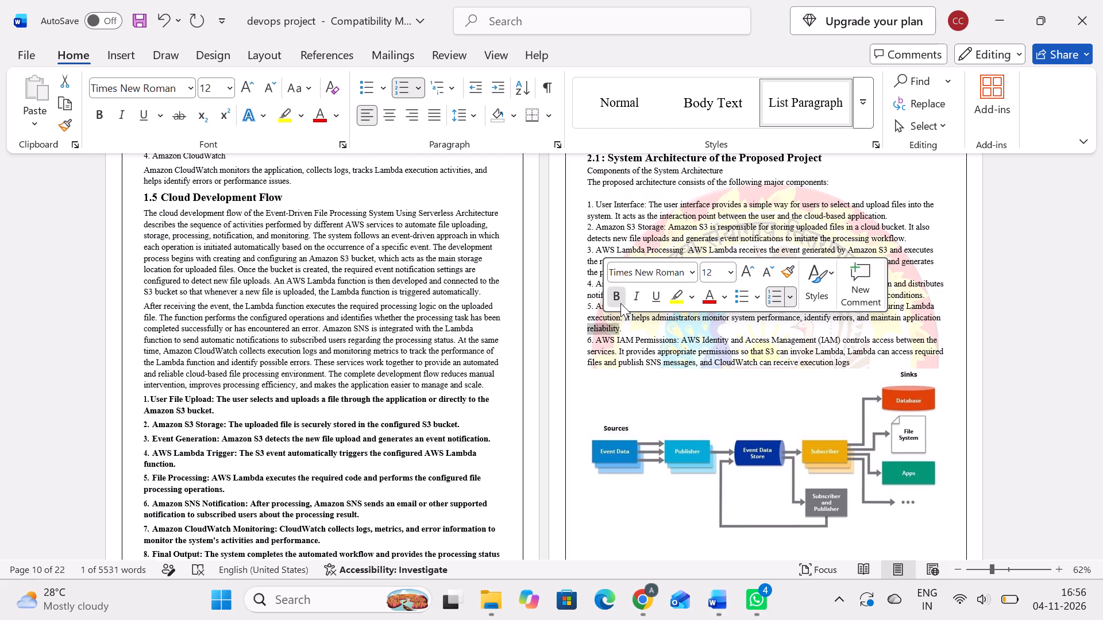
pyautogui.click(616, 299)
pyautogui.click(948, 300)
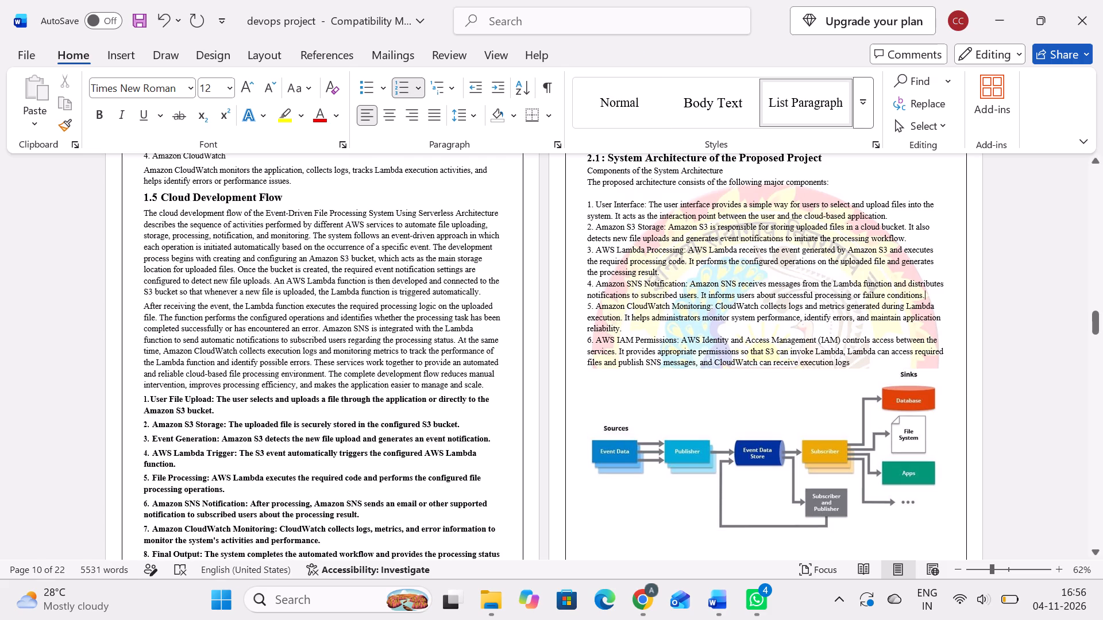
# Delete the background university seal image from page 10, behind the section 2.1 System Architecture text and diagram.
pyautogui.click(886, 274)
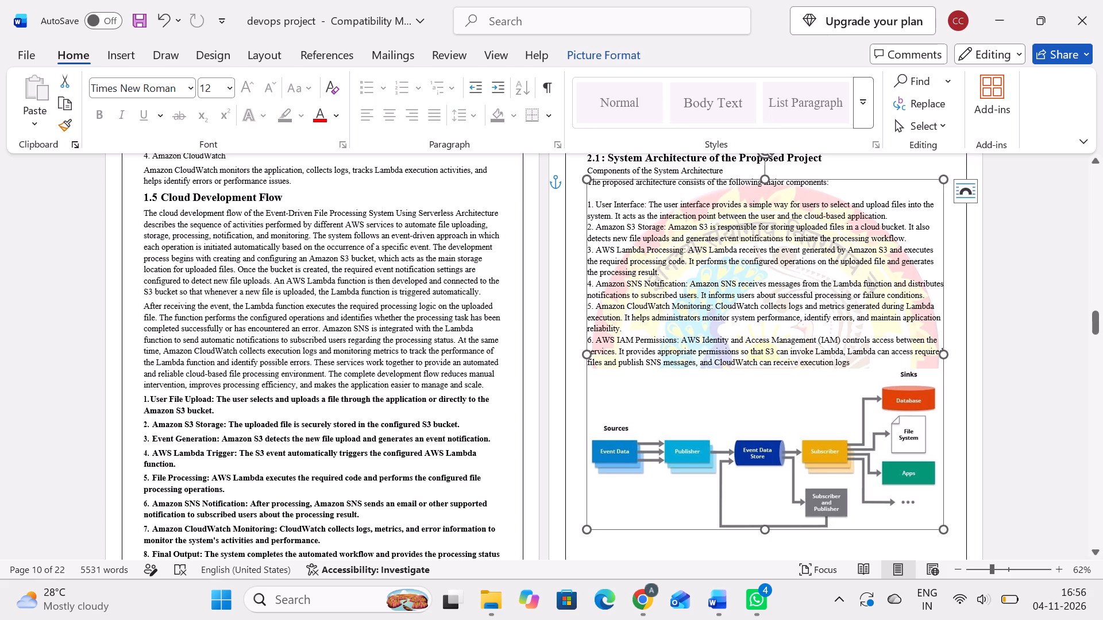
pyautogui.click(942, 274)
pyautogui.press('BackSpace')
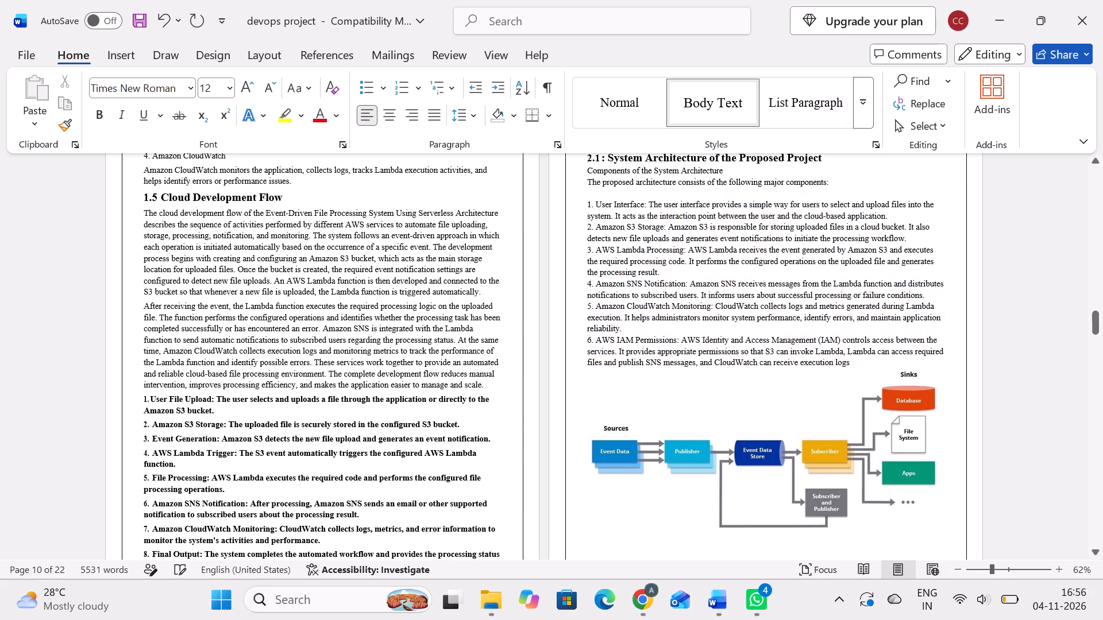
pyautogui.scroll(-4, 642, 363)
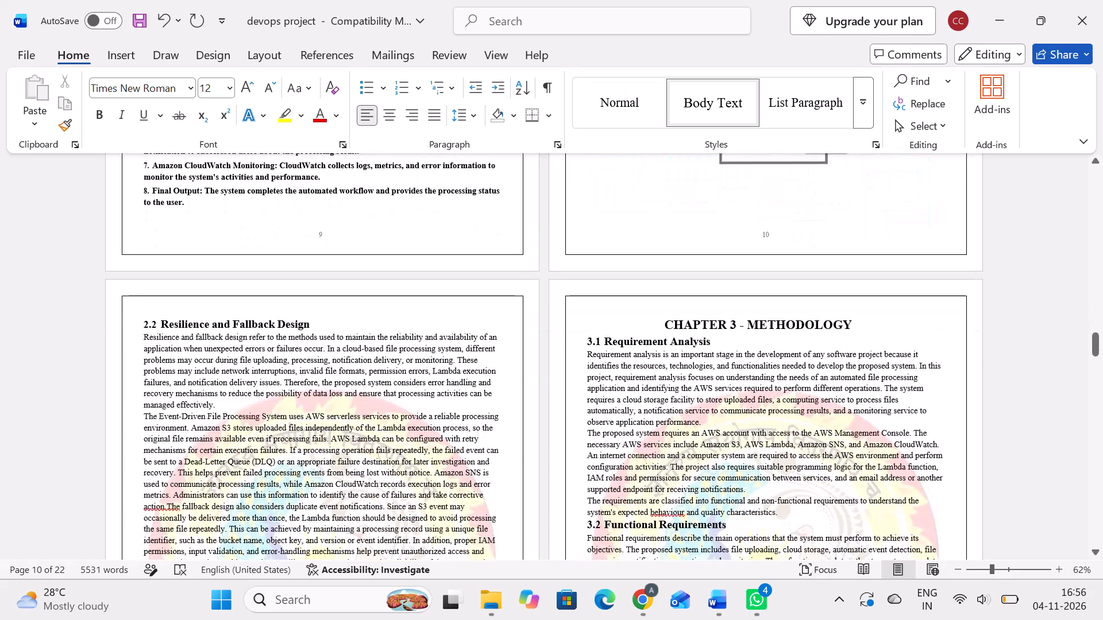
# Delete the background university seal image from page 11, behind section 2.2 Resilience and Fallback Design.
pyautogui.click(385, 382)
pyautogui.scroll(-1, 200, 404)
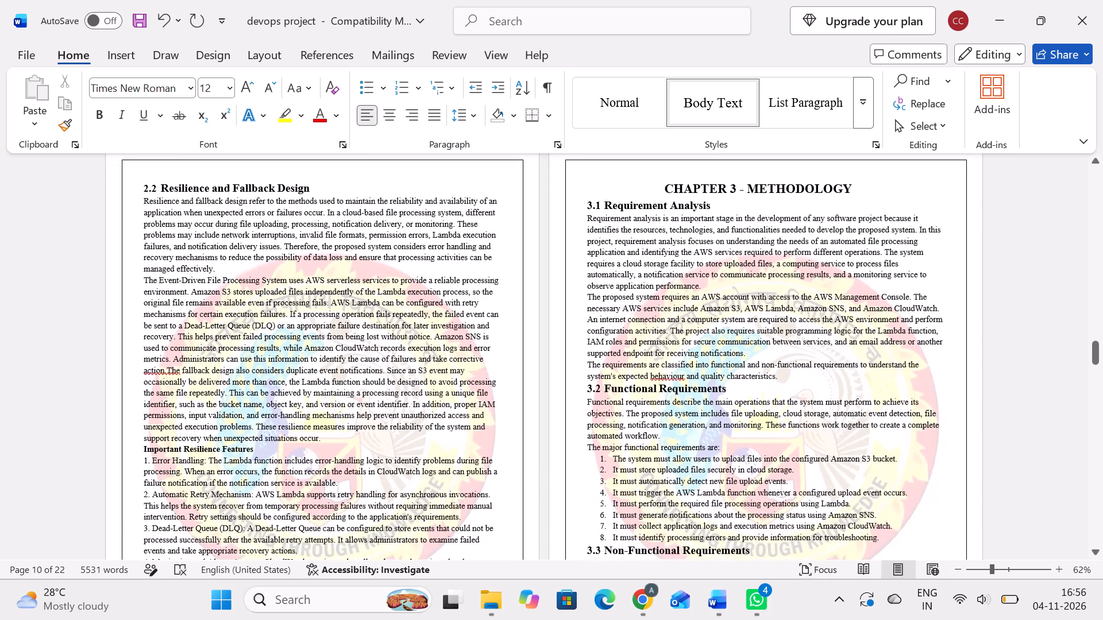
pyautogui.click(380, 446)
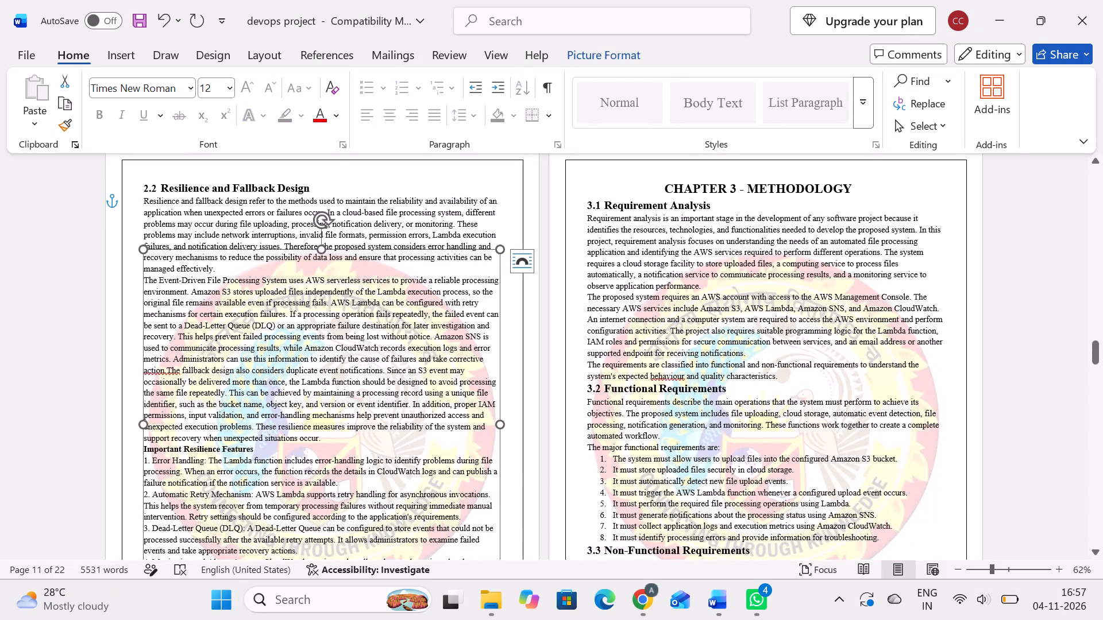
pyautogui.click(499, 397)
pyautogui.press('BackSpace')
# Delete the background university seal image from page 12, the first page of Chapter 3 - Methodology.
pyautogui.scroll(-3, 499, 397)
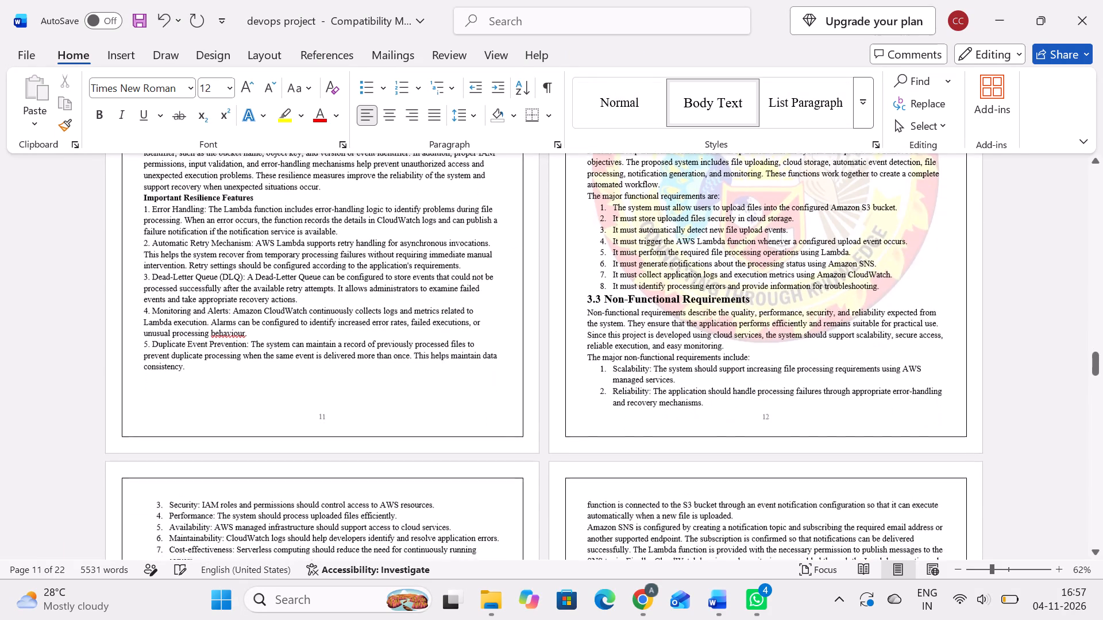
pyautogui.scroll(-1, 499, 397)
pyautogui.scroll(1, 499, 397)
pyautogui.click(849, 270)
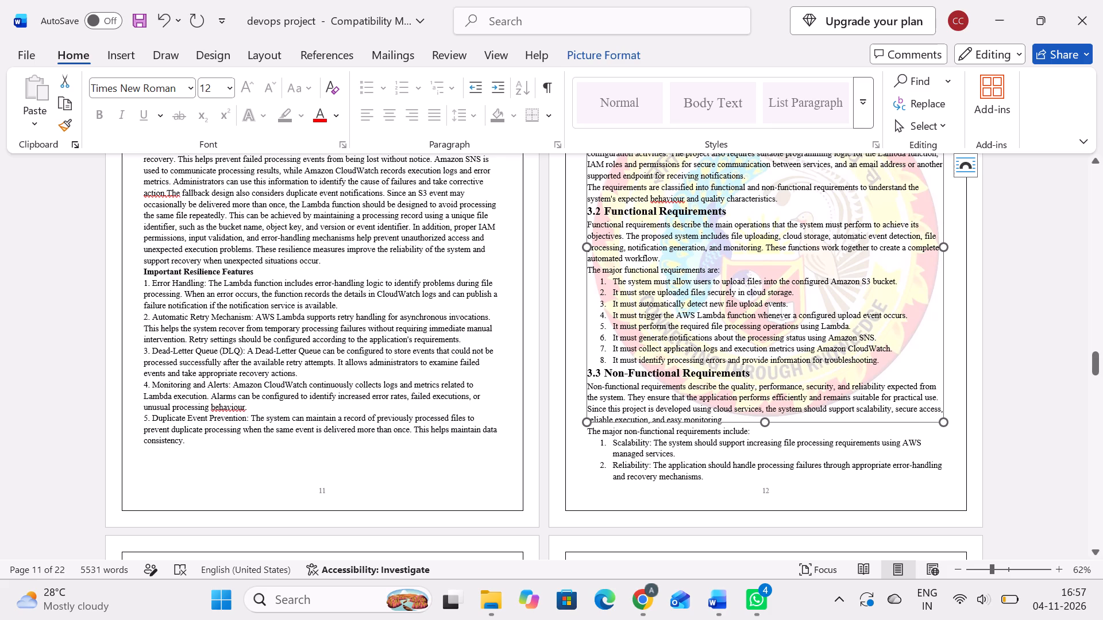
pyautogui.click(944, 259)
pyautogui.press('BackSpace')
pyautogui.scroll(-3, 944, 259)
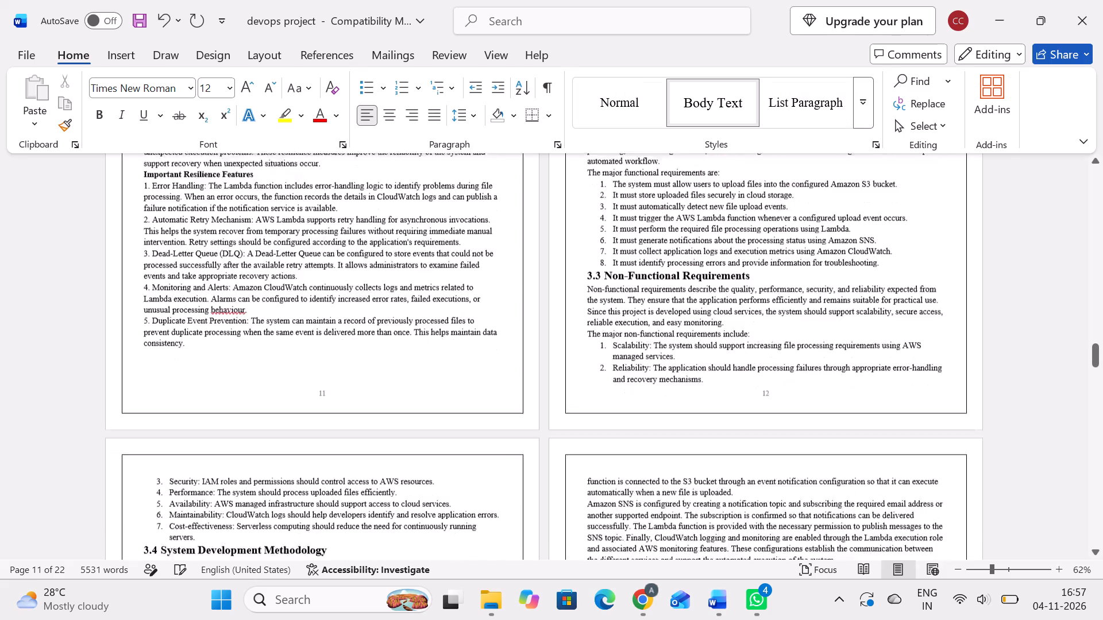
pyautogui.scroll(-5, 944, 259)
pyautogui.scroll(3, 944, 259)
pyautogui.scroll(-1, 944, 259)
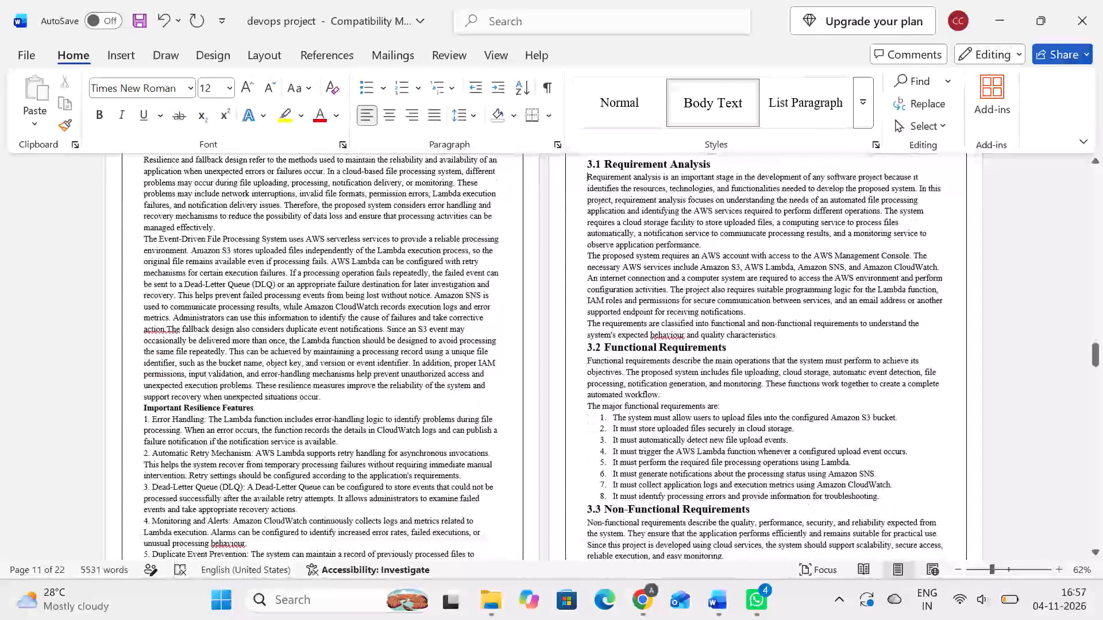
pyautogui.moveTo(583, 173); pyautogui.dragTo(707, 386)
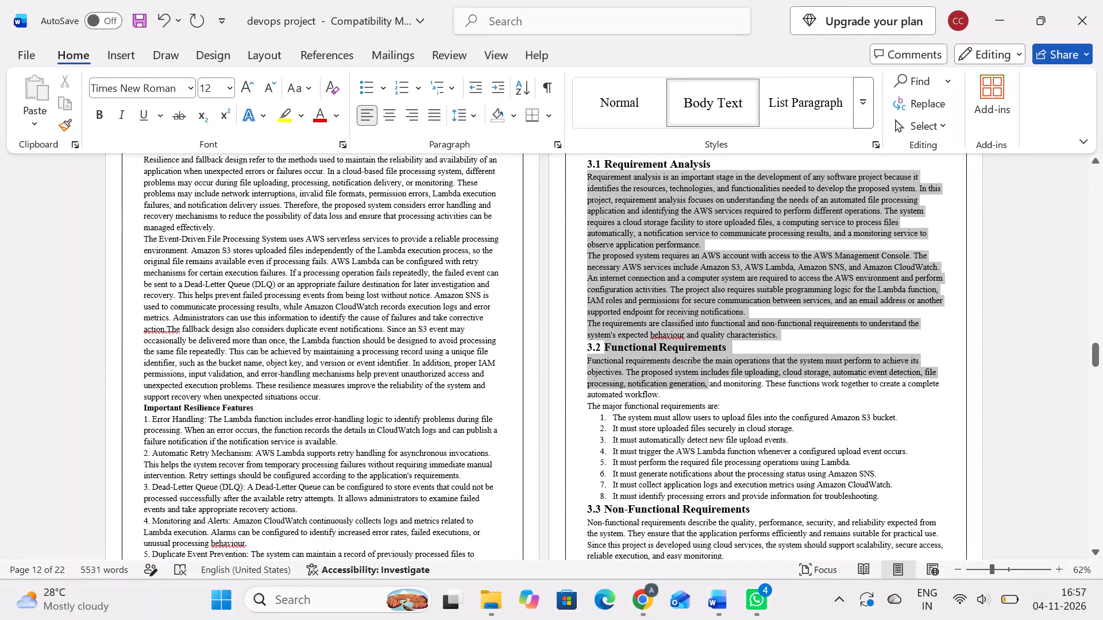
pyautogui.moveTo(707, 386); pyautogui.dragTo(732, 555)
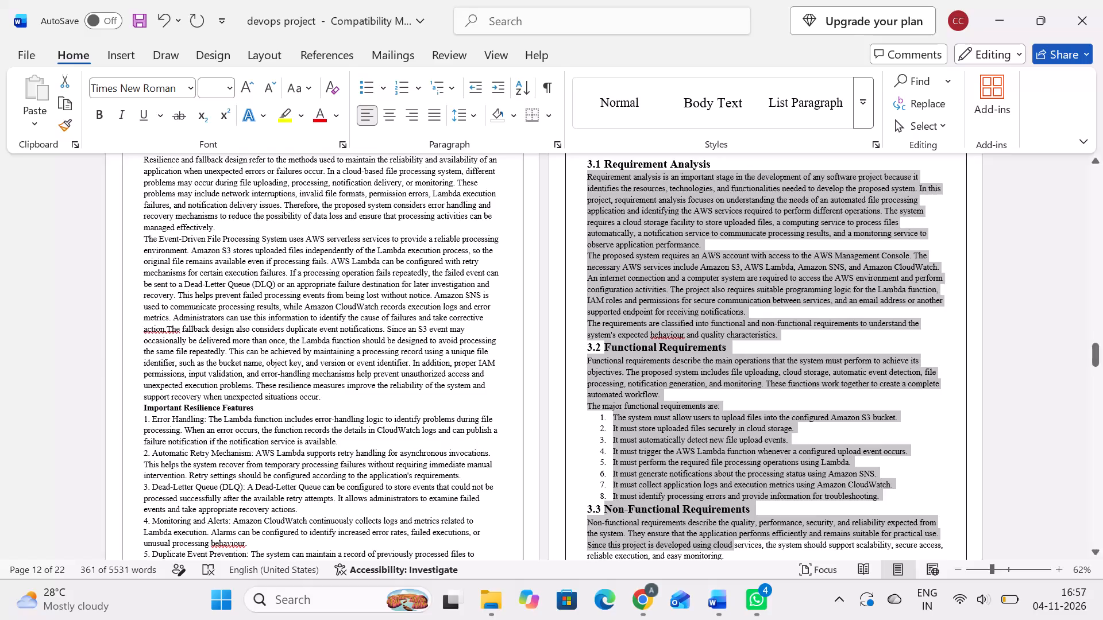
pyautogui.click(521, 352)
# Delete the background university seal image from page 13, behind section 3.4 System Development Methodology.
pyautogui.scroll(-2, 655, 379)
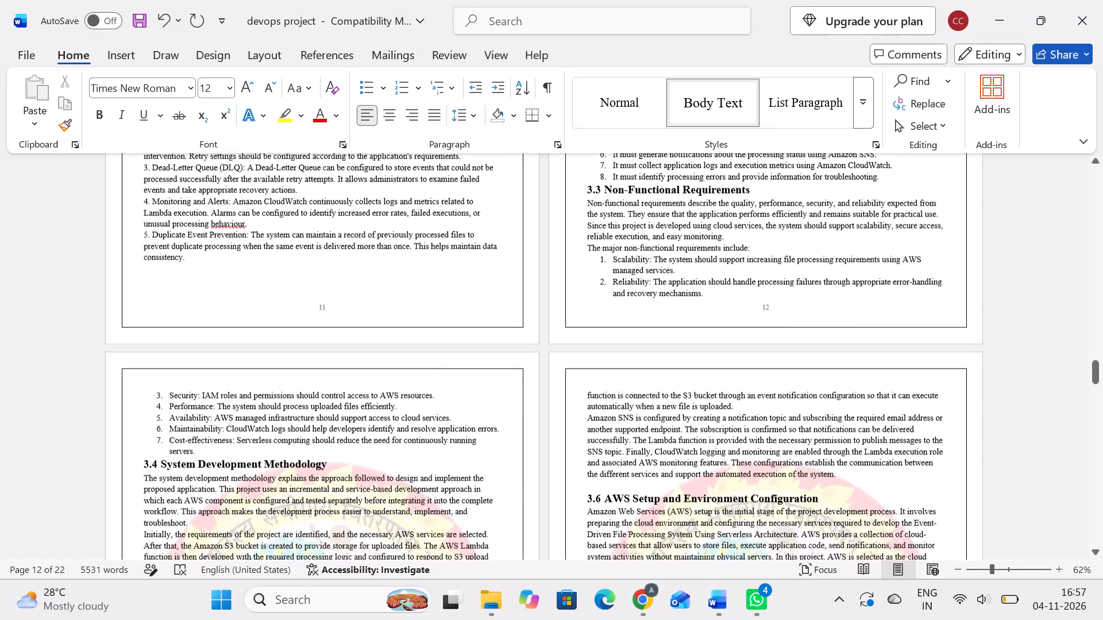
pyautogui.scroll(-2, 655, 379)
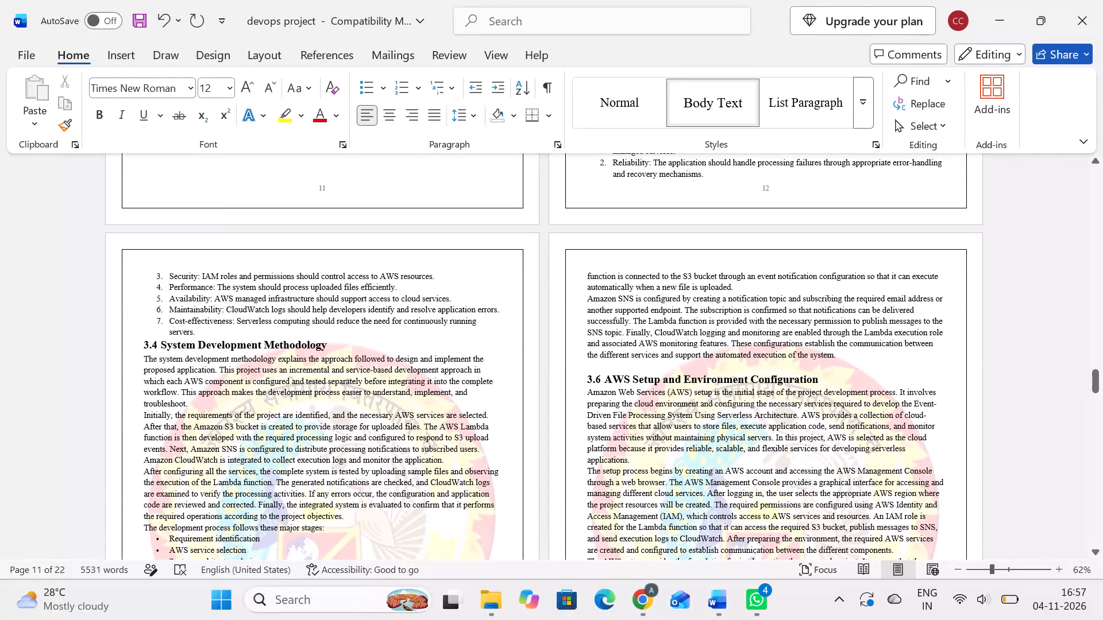
pyautogui.click(344, 405)
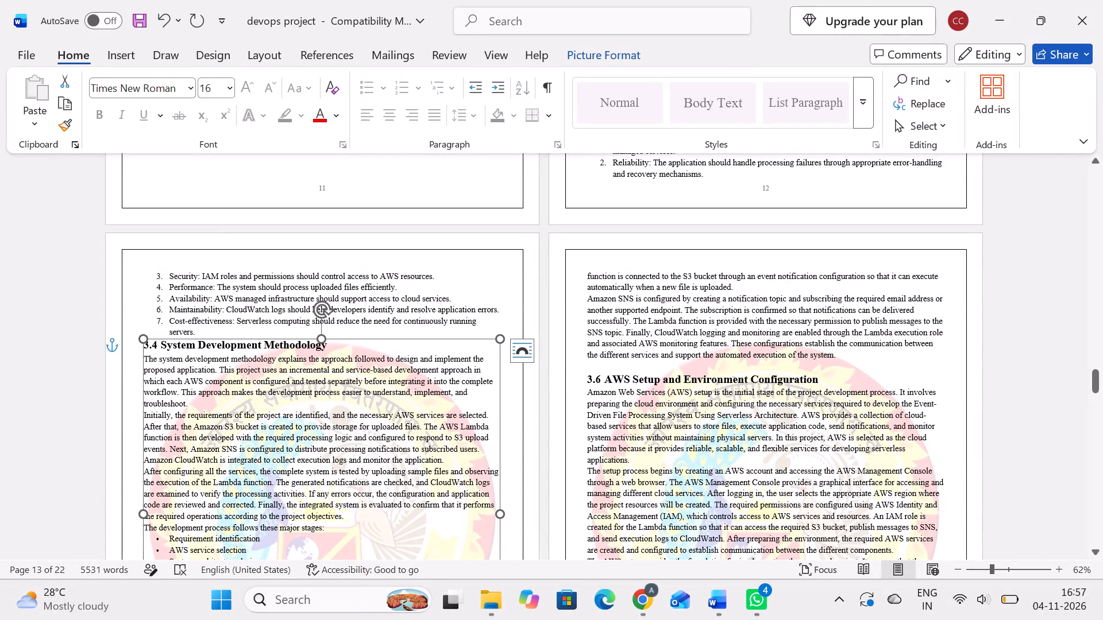
pyautogui.click(500, 415)
pyautogui.press('BackSpace')
# Delete the background university seal image from page 14, behind section 3.6 AWS Setup and Environment Configuration.
pyautogui.scroll(-1, 690, 467)
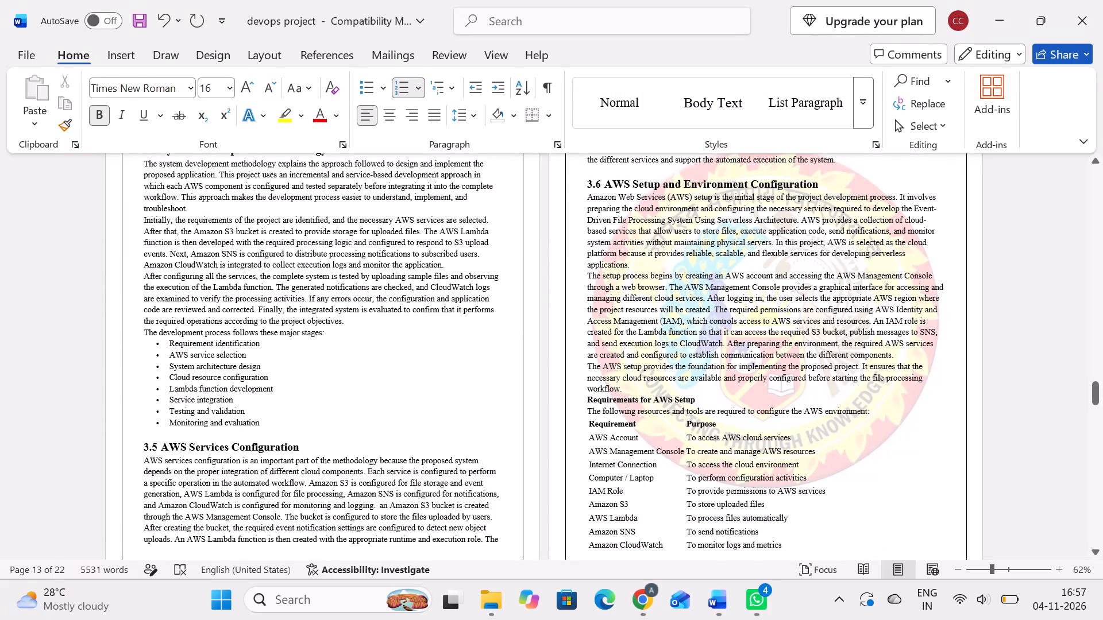
pyautogui.click(846, 410)
pyautogui.click(846, 406)
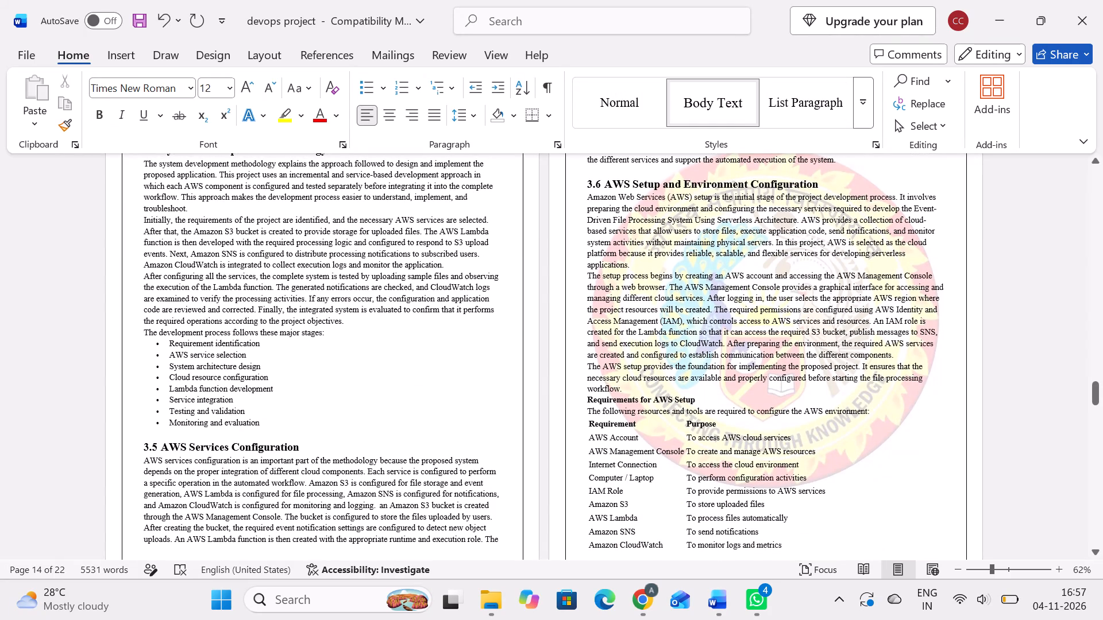
pyautogui.click(857, 397)
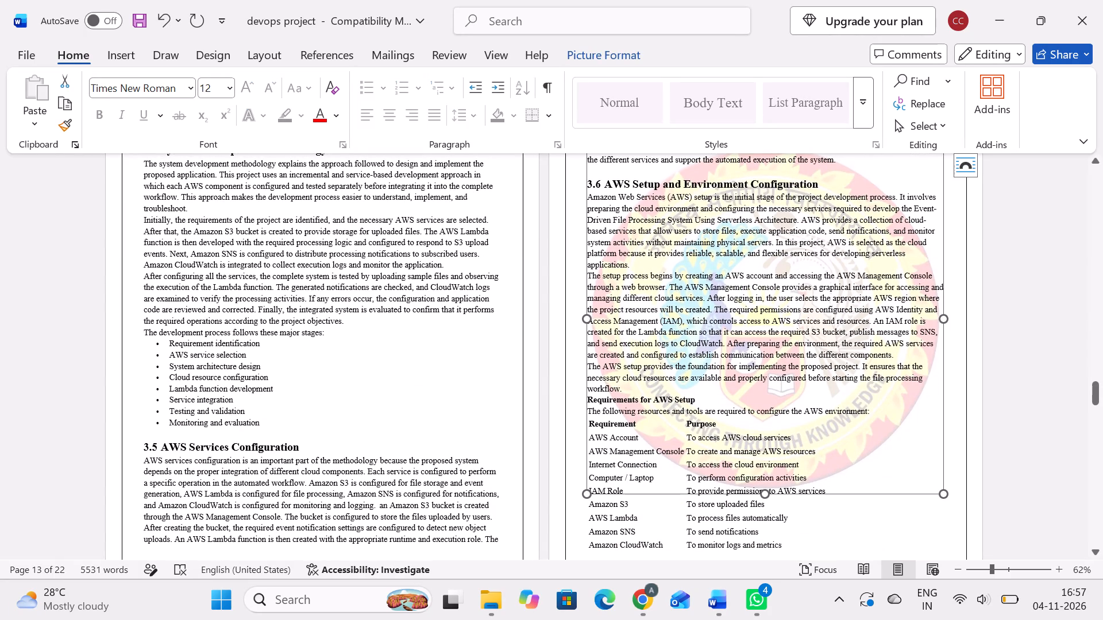
pyautogui.click(942, 411)
pyautogui.press('BackSpace')
# Delete the background university seal image from page 15, behind sections 4.1 to 4.3 of the Result chapter.
pyautogui.scroll(-4, 942, 411)
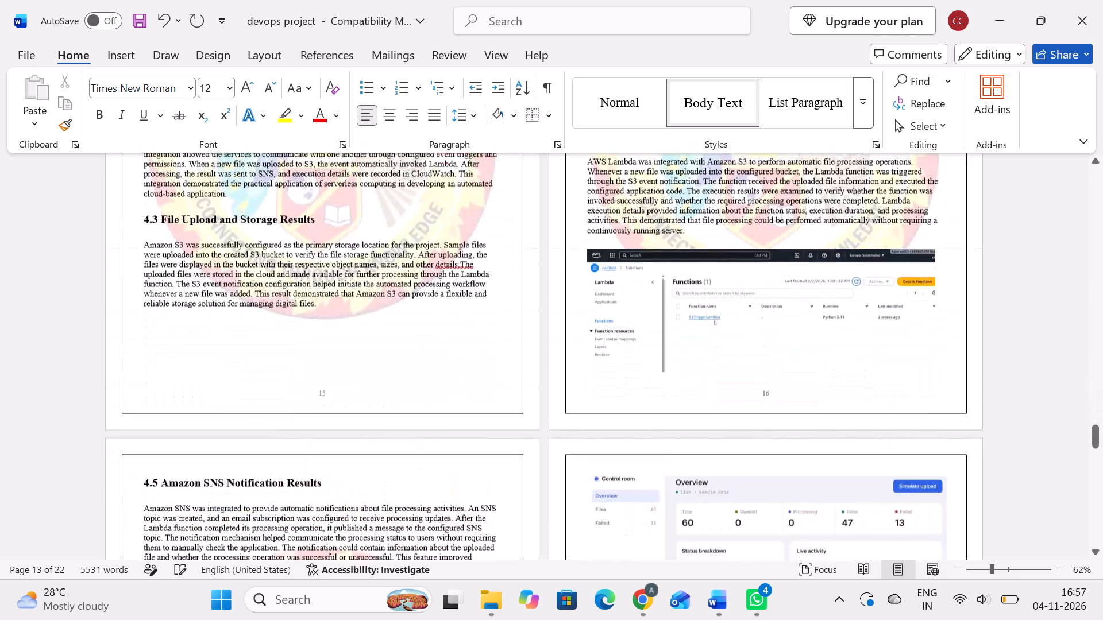
pyautogui.scroll(2, 942, 411)
pyautogui.click(449, 330)
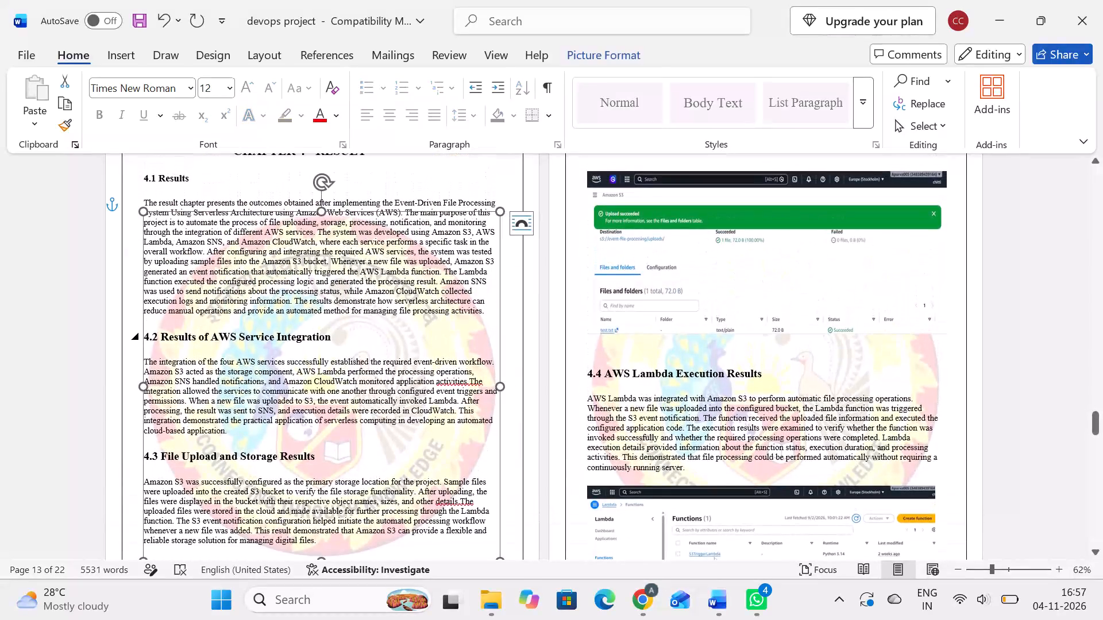
pyautogui.click(499, 344)
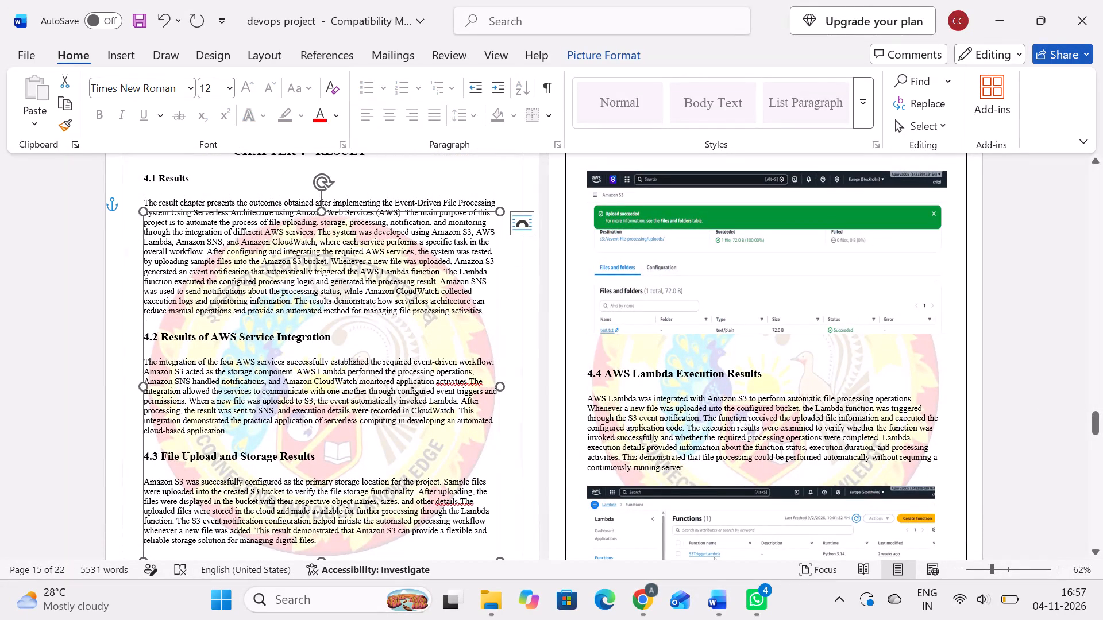
pyautogui.press('BackSpace')
# Delete the background university seal image from page 16, behind section 4.4 AWS Lambda Execution Results, keeping the screenshots.
pyautogui.click(677, 357)
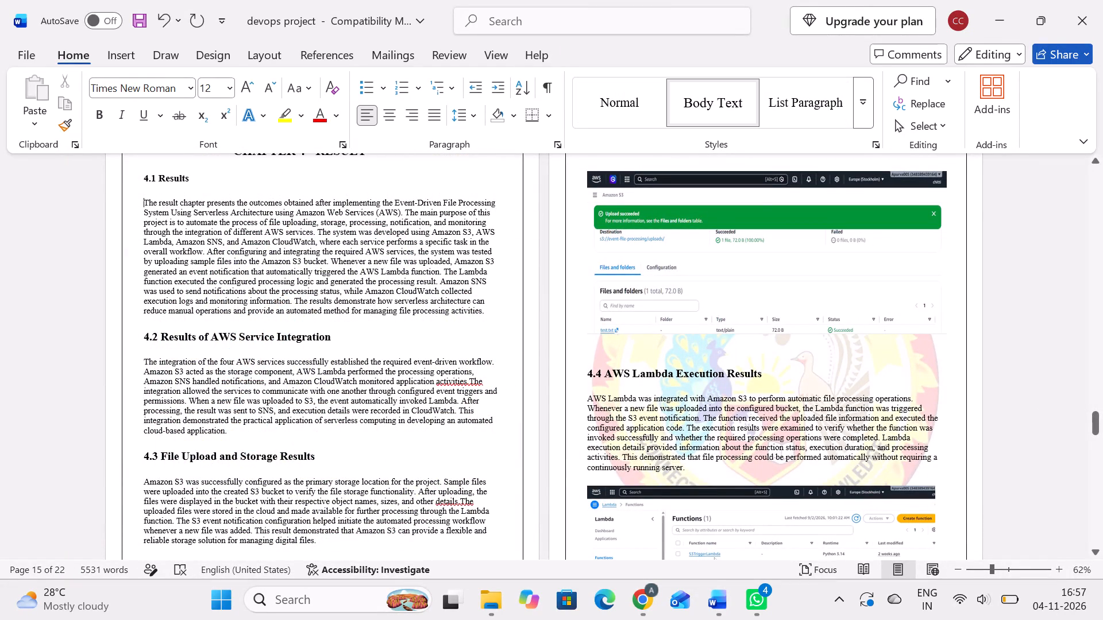
pyautogui.click(942, 370)
pyautogui.press('BackSpace')
# Delete the background university seal image from page 17, behind sections 4.5 Amazon SNS Notification Results and 4.6 Amazon CloudWatch Monitoring Results.
pyautogui.scroll(-1, 942, 370)
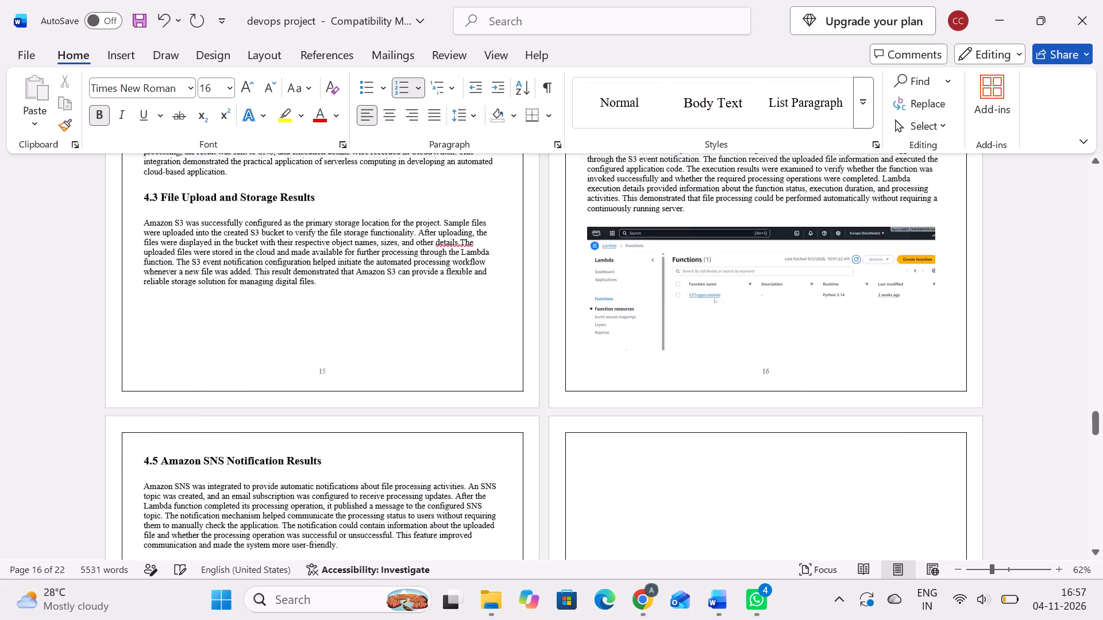
pyautogui.scroll(-1, 942, 370)
pyautogui.scroll(1, 942, 370)
pyautogui.scroll(-1, 942, 370)
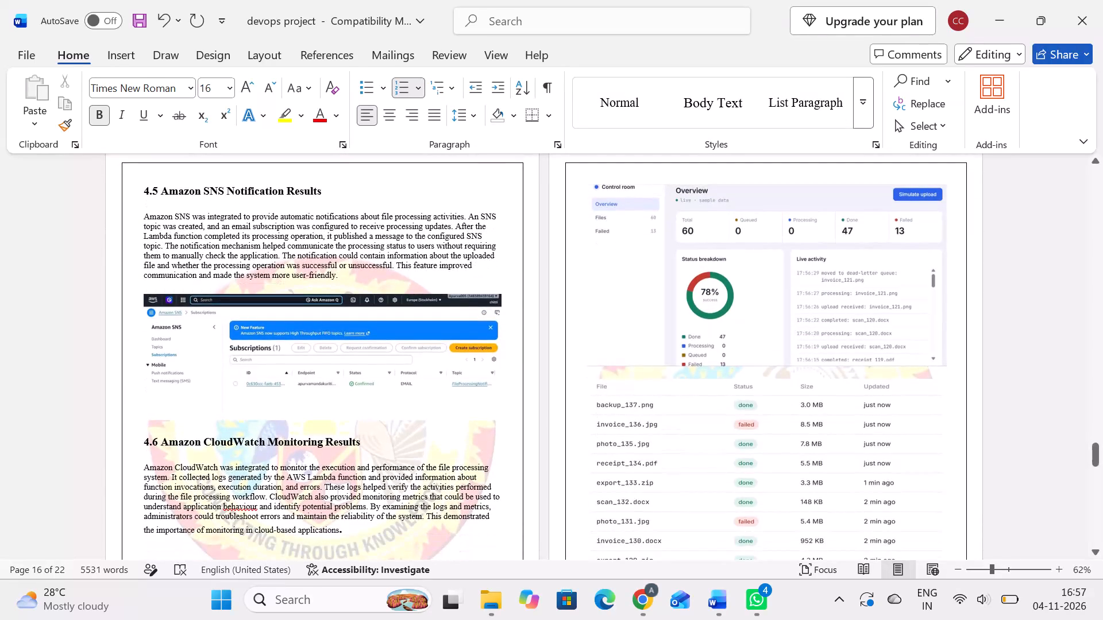
pyautogui.click(473, 451)
pyautogui.click(501, 448)
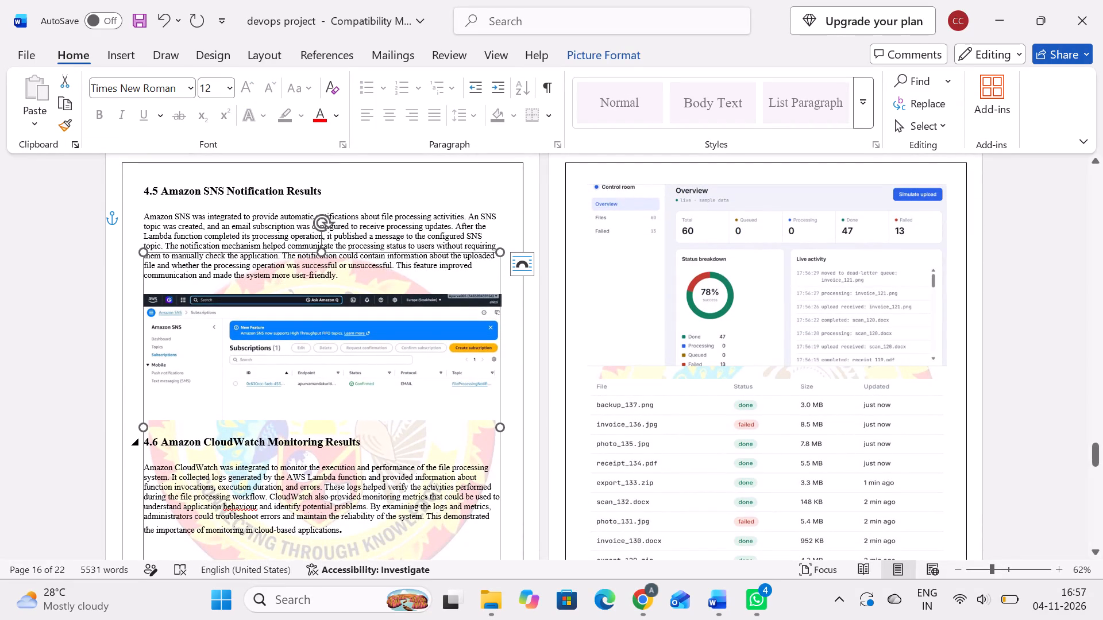
pyautogui.press('BackSpace')
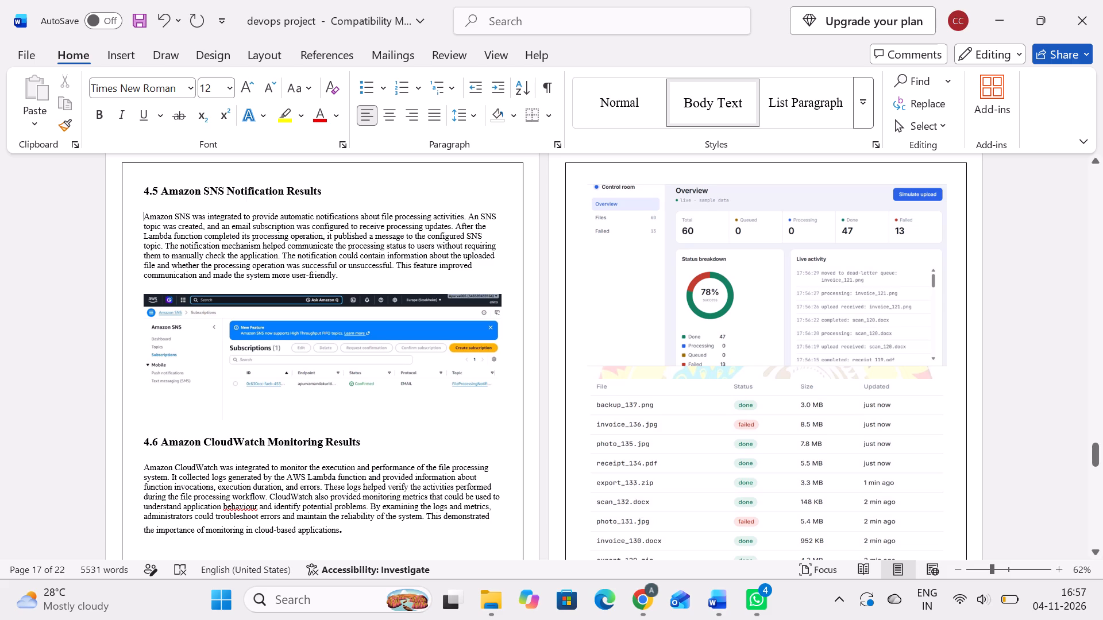
# Delete the background university seal image from page 18, behind the Control room dashboard and file list screenshots.
pyautogui.click(717, 374)
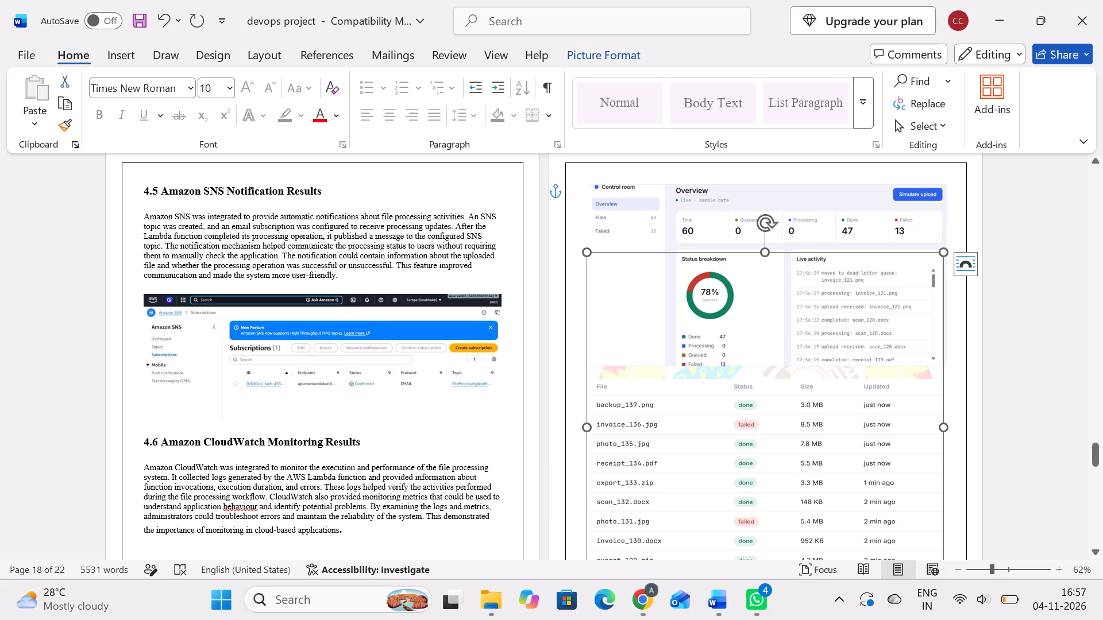
pyautogui.click(944, 385)
pyautogui.press('BackSpace')
# Delete the background university seal image from page 19, behind sections 4.7 Overall System Output and 4.8 Testing Results.
pyautogui.scroll(-1, 944, 385)
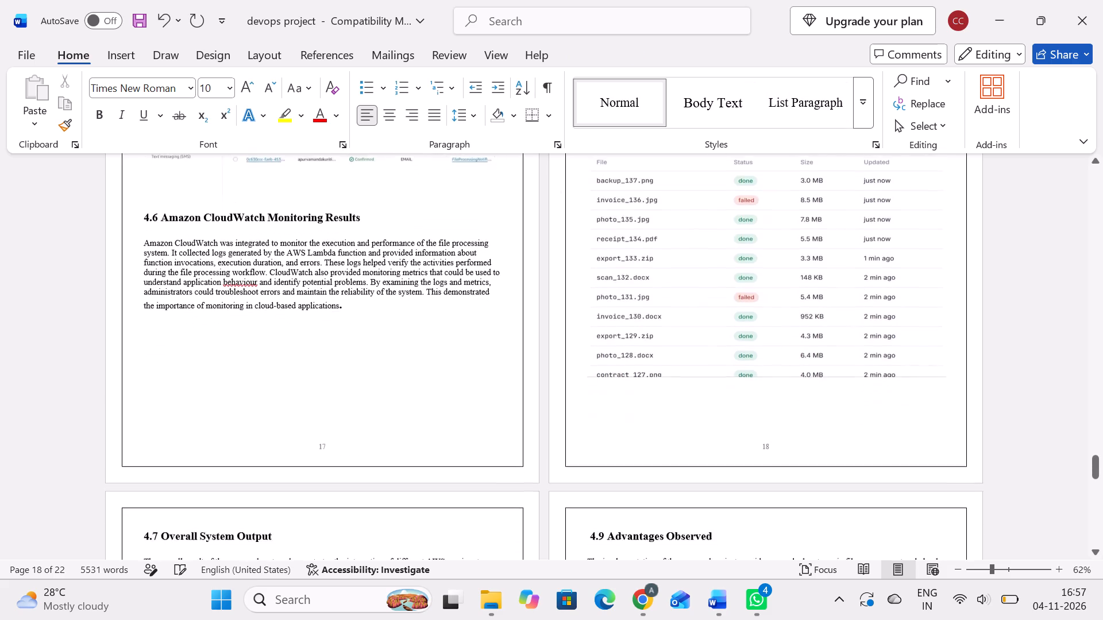
pyautogui.scroll(-1, 944, 385)
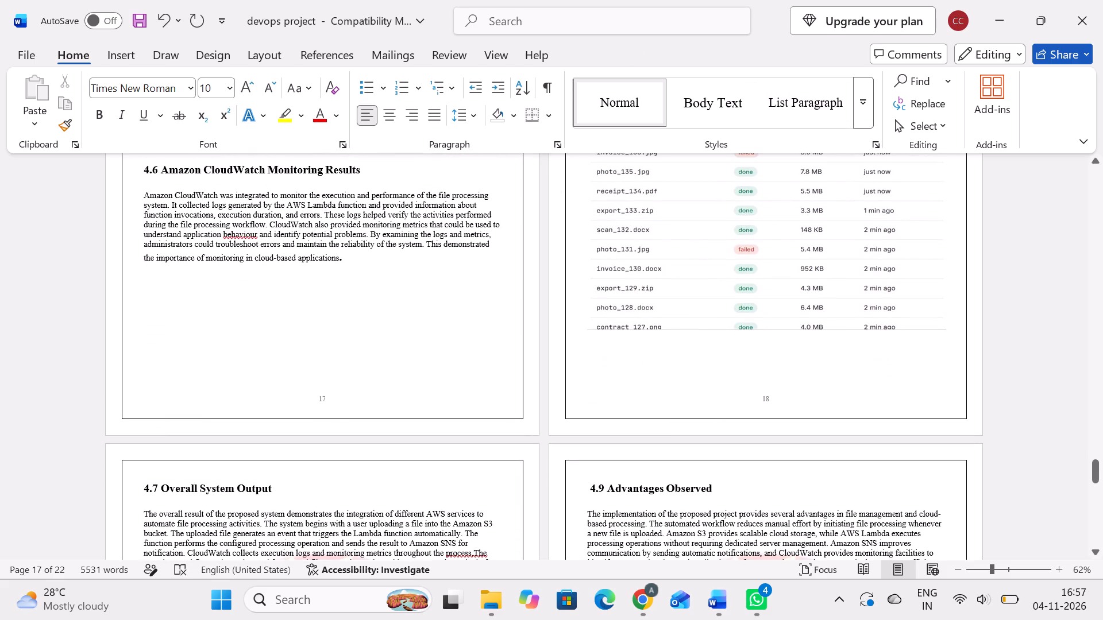
pyautogui.scroll(-2, 668, 331)
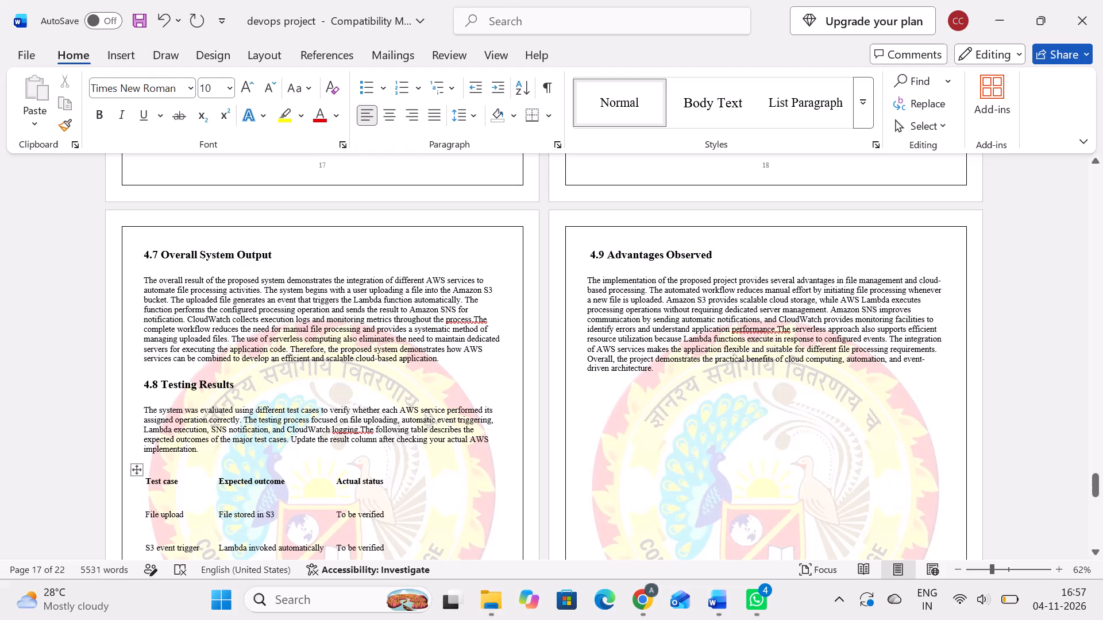
pyautogui.click(398, 397)
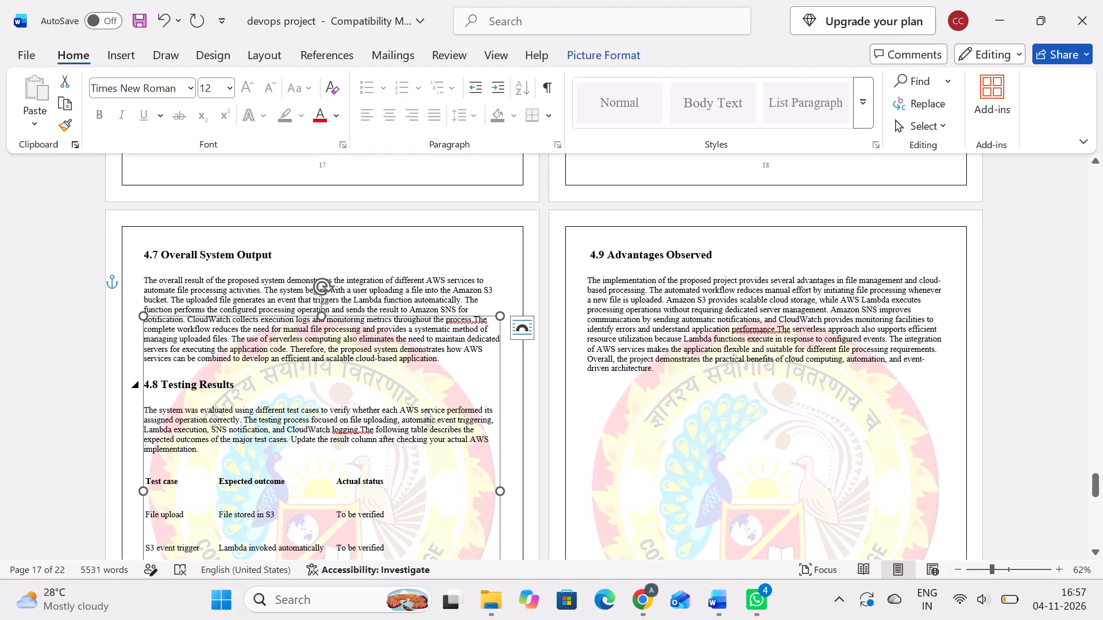
pyautogui.click(500, 392)
pyautogui.press('BackSpace')
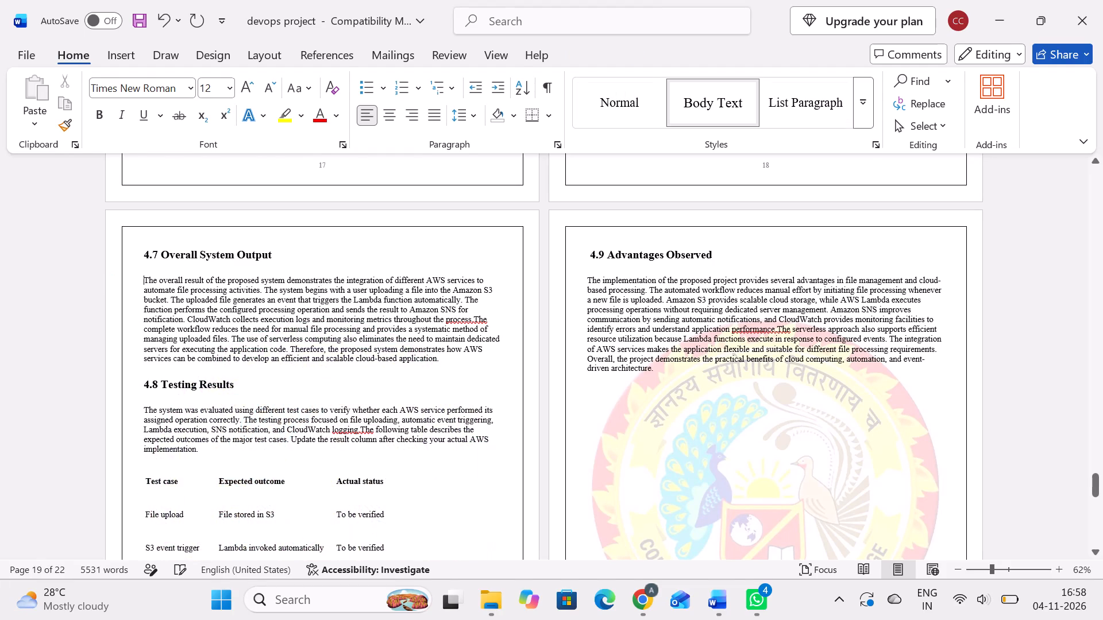
# Delete the background university seal image from page 20, the page with section 4.9 Advantages Observed.
pyautogui.scroll(-1, 500, 392)
pyautogui.scroll(1, 500, 392)
pyautogui.click(729, 374)
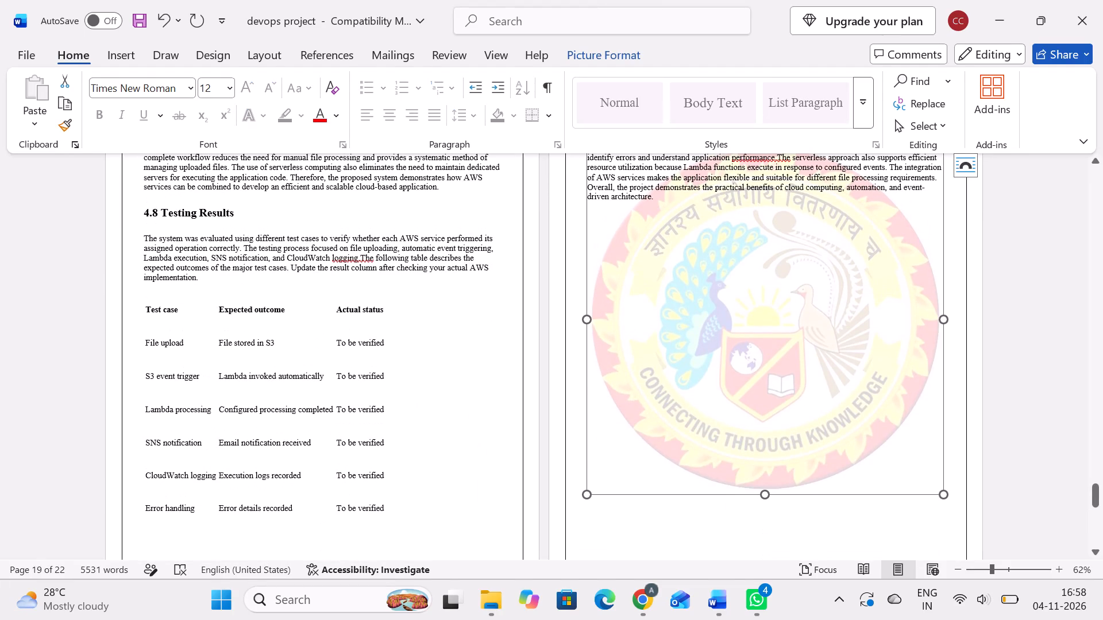
pyautogui.click(943, 390)
pyautogui.press('BackSpace')
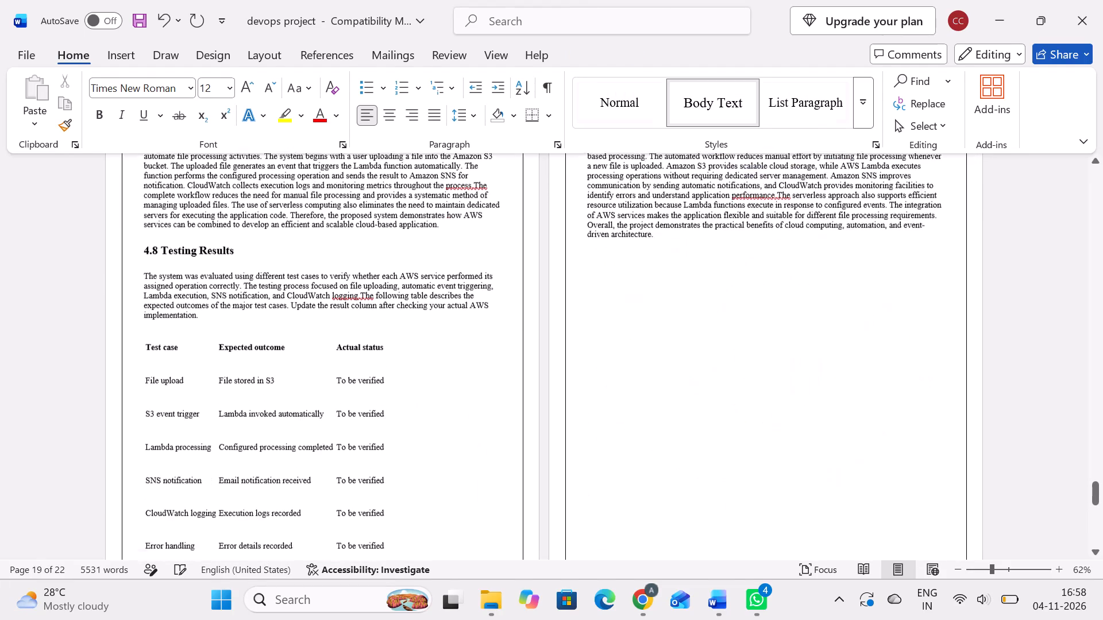
# Delete the background university seal image from page 21, behind the Chapter 5 – Conclusion text.
pyautogui.scroll(-3, 943, 390)
pyautogui.click(468, 520)
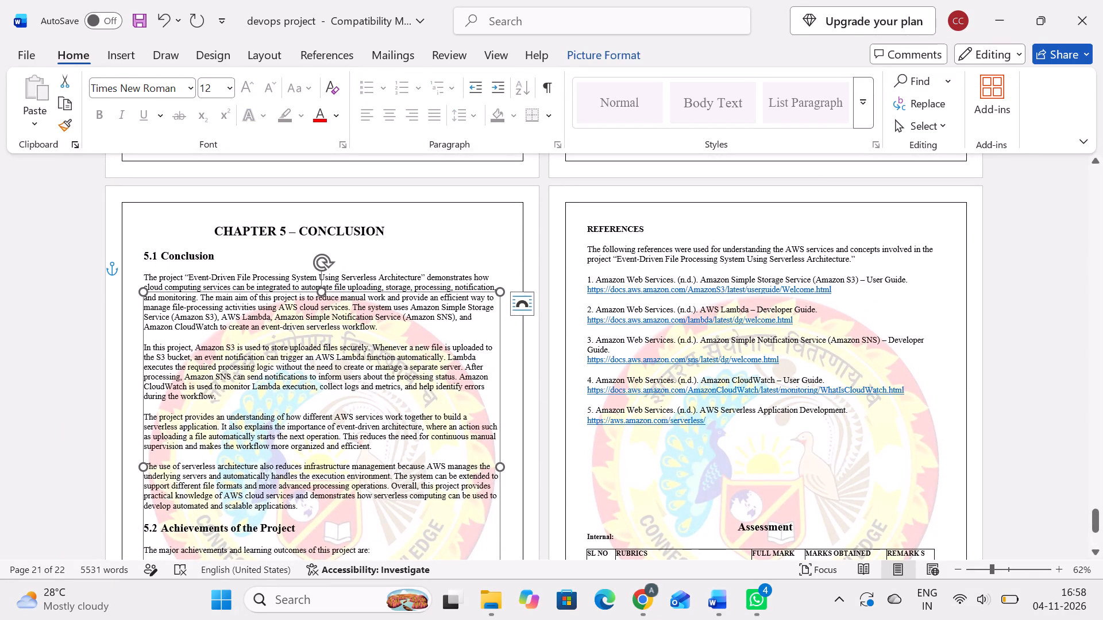
pyautogui.click(499, 515)
pyautogui.press('BackSpace')
# Delete the background university seal image from page 22, behind the References list and Assessment table.
pyautogui.scroll(-1, 499, 515)
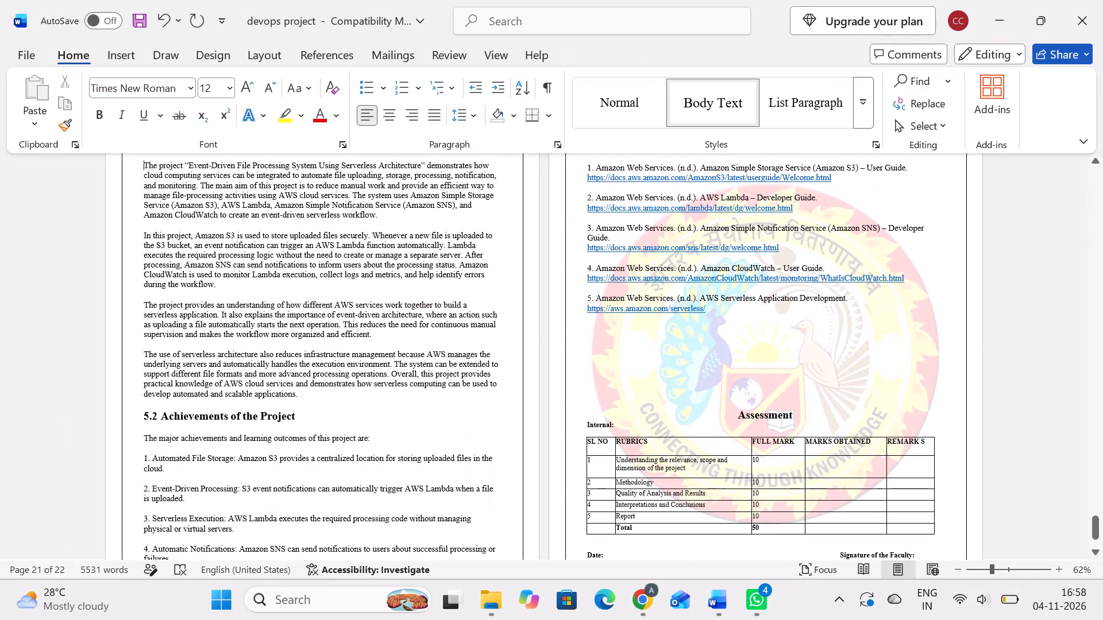
pyautogui.click(713, 311)
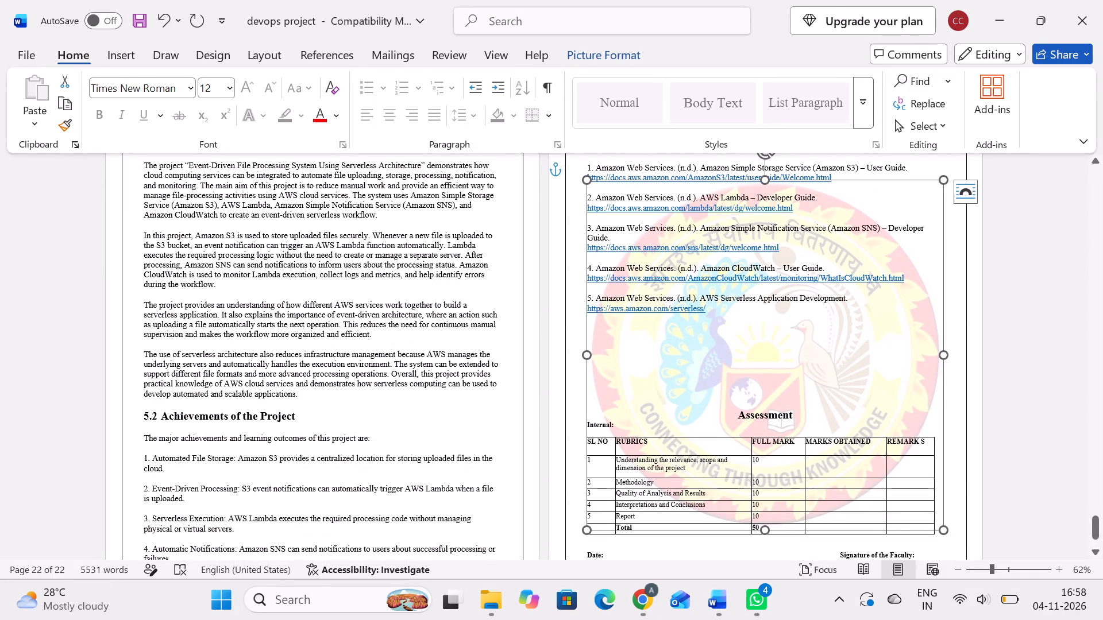
pyautogui.click(942, 336)
pyautogui.press('BackSpace')
# Copy the Assessment heading, rubric table and Date/Signature line on page 22 and remove them from that page.
pyautogui.scroll(-5, 942, 336)
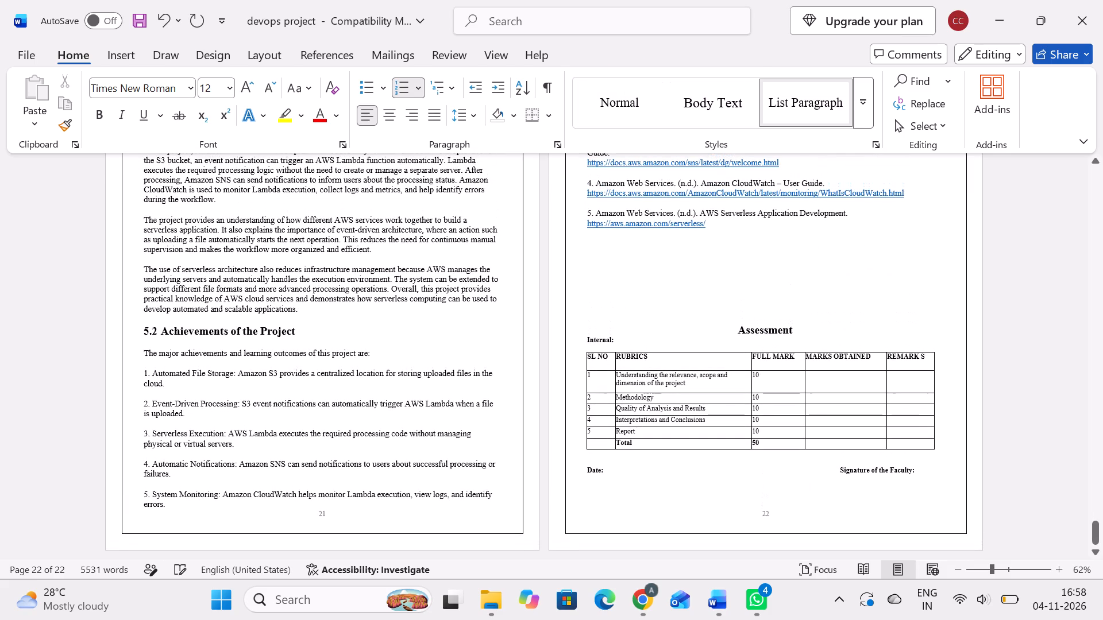
pyautogui.click(691, 436)
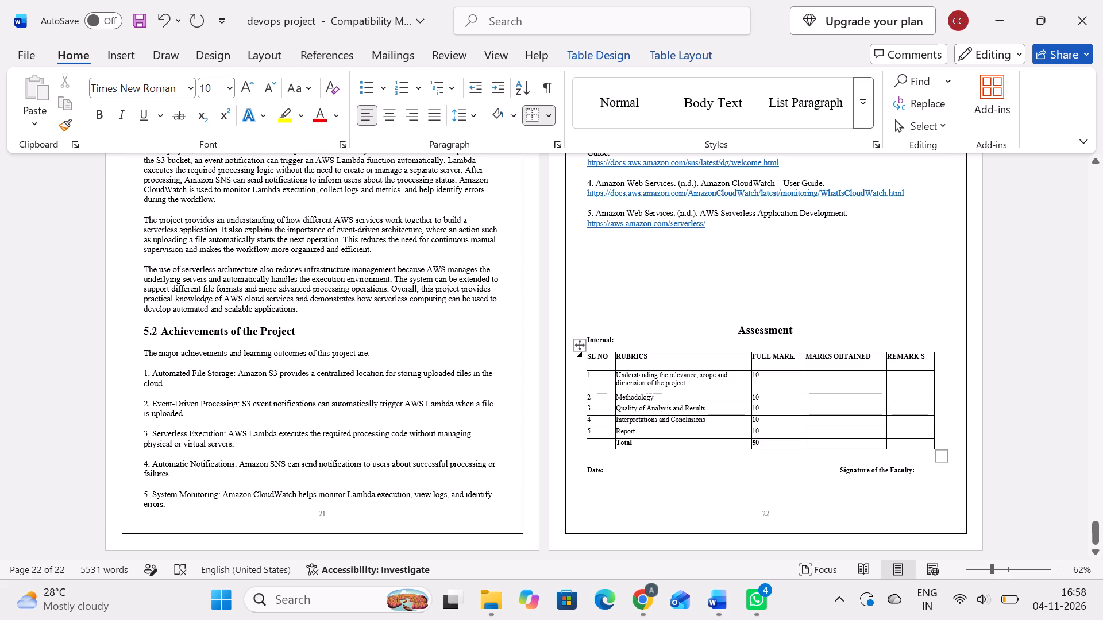
pyautogui.moveTo(587, 341); pyautogui.dragTo(605, 353)
pyautogui.moveTo(605, 353); pyautogui.dragTo(866, 485)
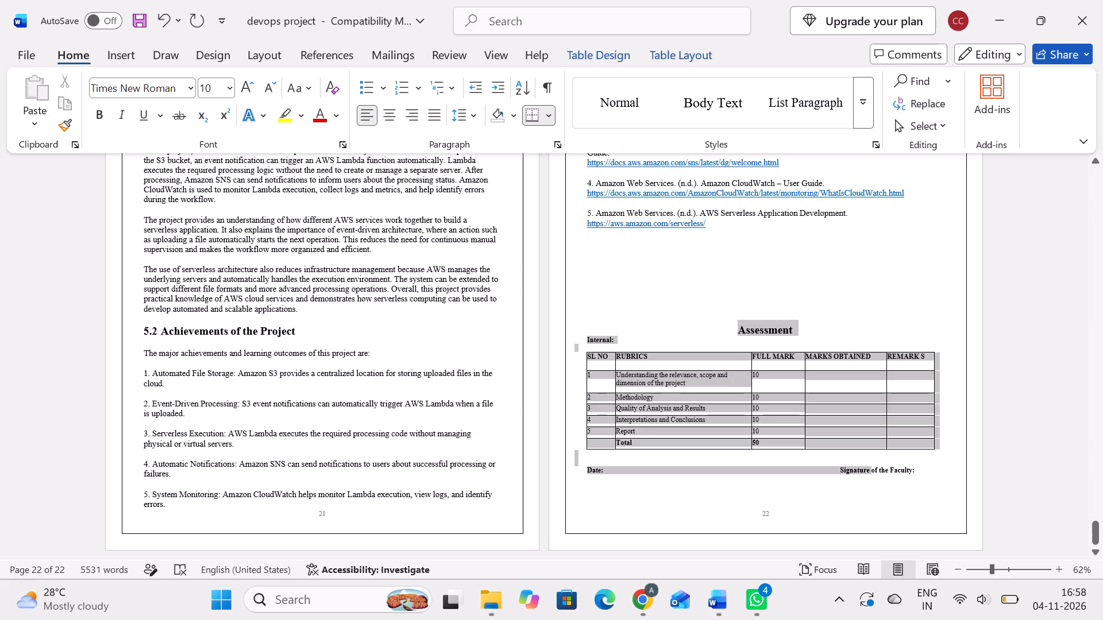
pyautogui.moveTo(866, 485); pyautogui.dragTo(950, 488)
pyautogui.hotkey('ctrl', 'c')
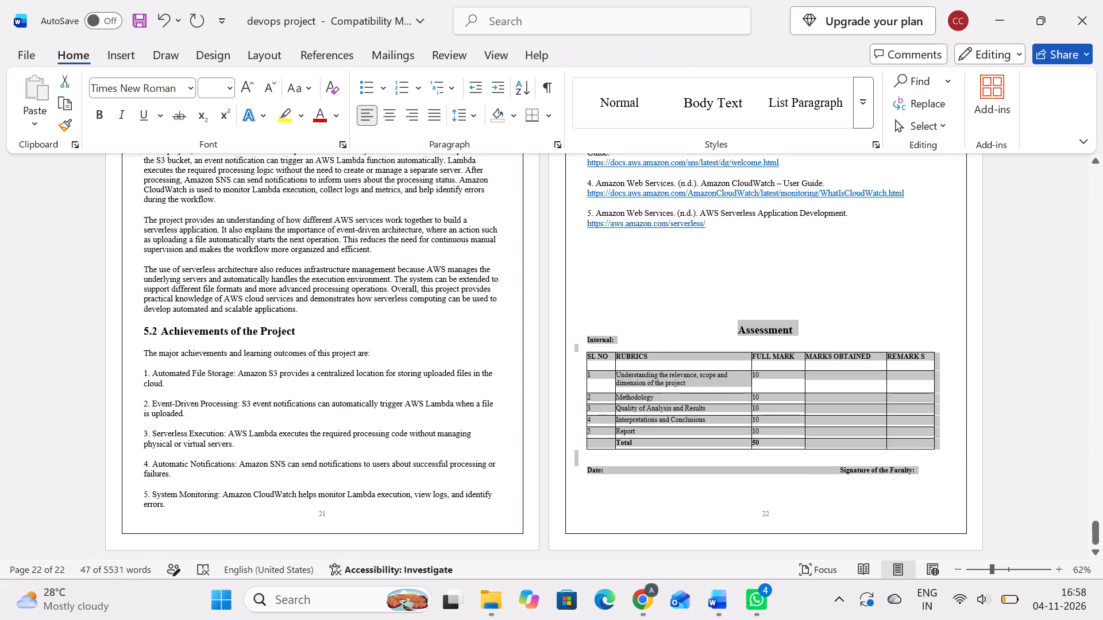
pyautogui.press('BackSpace')
# Add blank lines below the references on page 22 until the insertion point moves onto a new page 23.
pyautogui.click(954, 509)
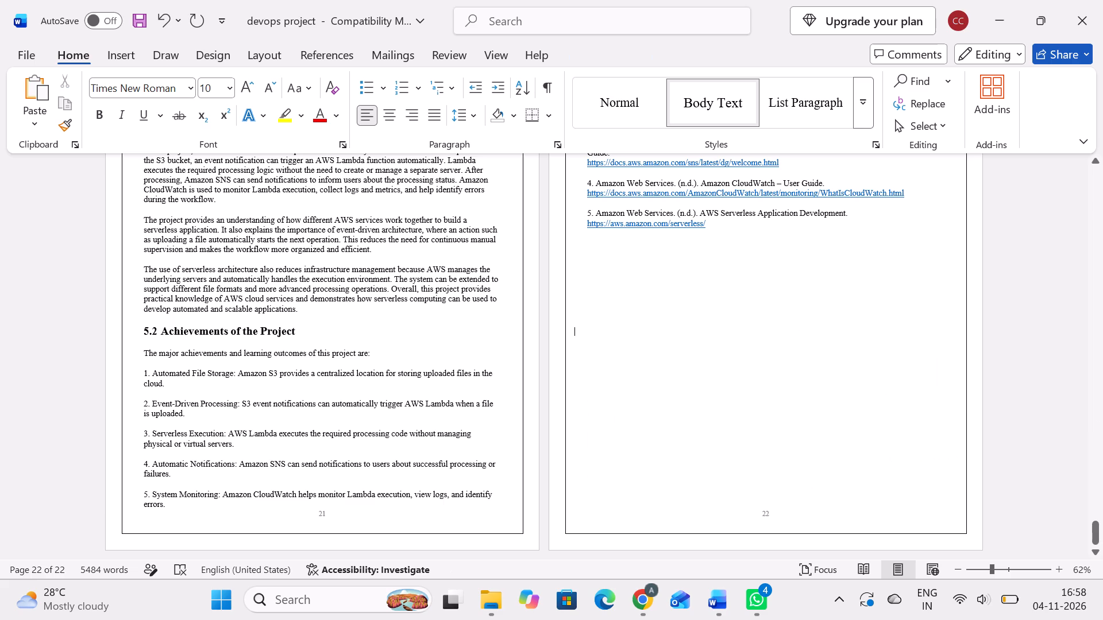
pyautogui.rightClick(954, 509)
pyautogui.rightClick(954, 509)
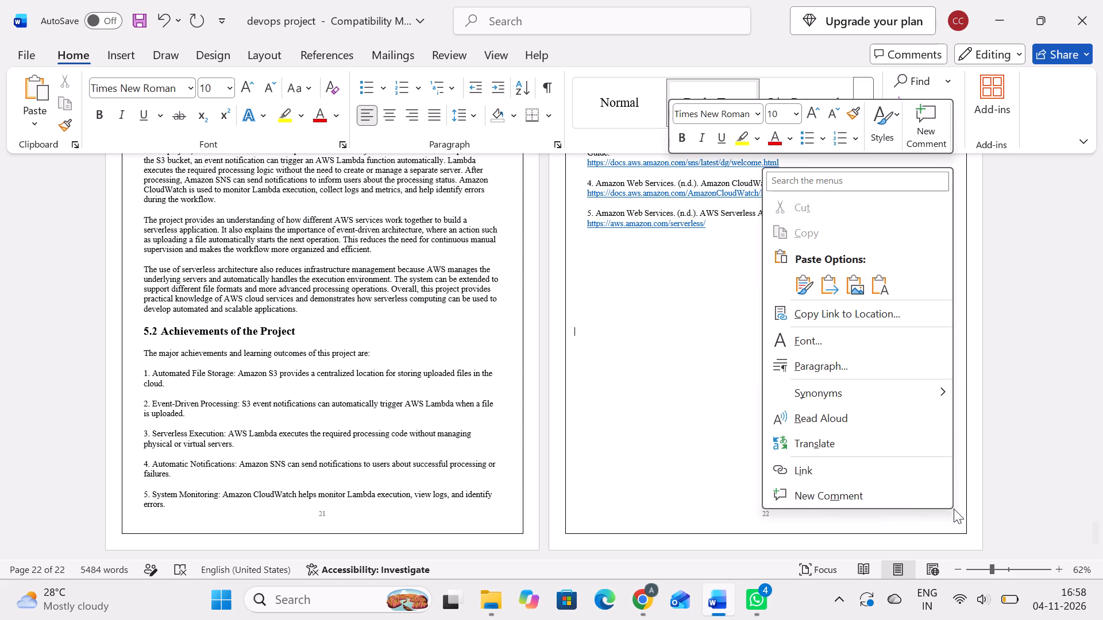
pyautogui.click(618, 489)
pyautogui.press('Return')
pyautogui.press('Return')
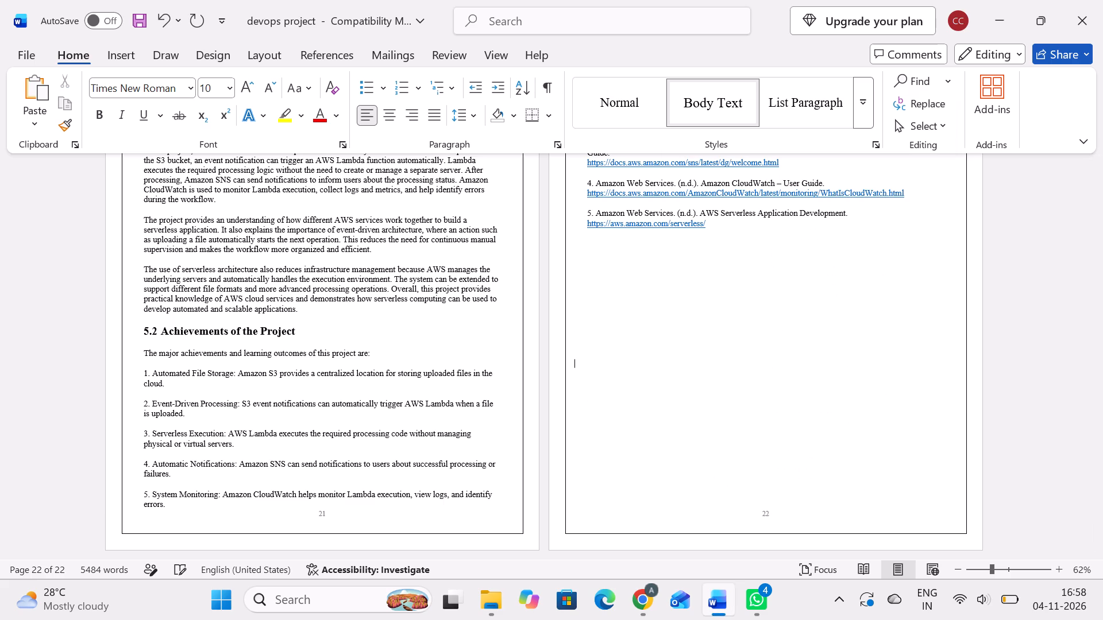
pyautogui.press('Return')
pyautogui.press('Return')
pyautogui.press('Return')
pyautogui.press('Return')
pyautogui.press('Return')
pyautogui.press('Return')
pyautogui.press('Return')
pyautogui.press('Return')
pyautogui.press('Return')
pyautogui.press('Return')
pyautogui.press('Return')
pyautogui.press('Return')
pyautogui.press('Return')
pyautogui.press('Return')
pyautogui.press('Return')
pyautogui.scroll(-4, 618, 489)
pyautogui.press('Return')
pyautogui.press('Return')
pyautogui.press('Return')
pyautogui.press('Return')
pyautogui.press('Return')
pyautogui.press('Return')
pyautogui.press('Return')
pyautogui.press('Return')
pyautogui.press('Return')
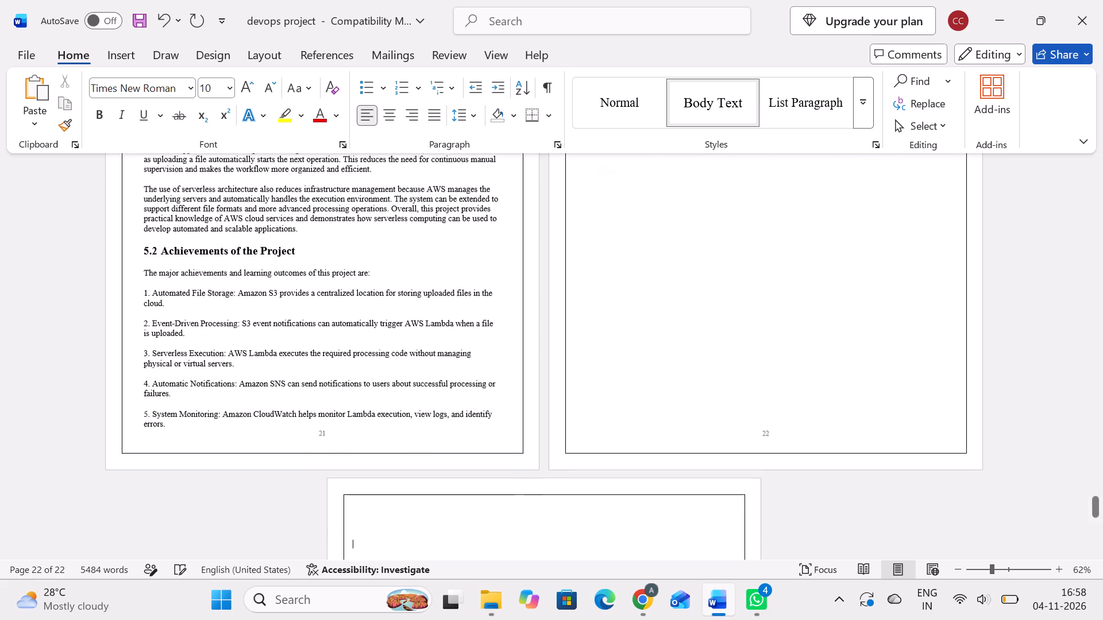
# Paste the copied Assessment section, with its rubric table and Date/Signature line, onto the new page 23.
pyautogui.scroll(-5, 633, 463)
pyautogui.scroll(1, 633, 463)
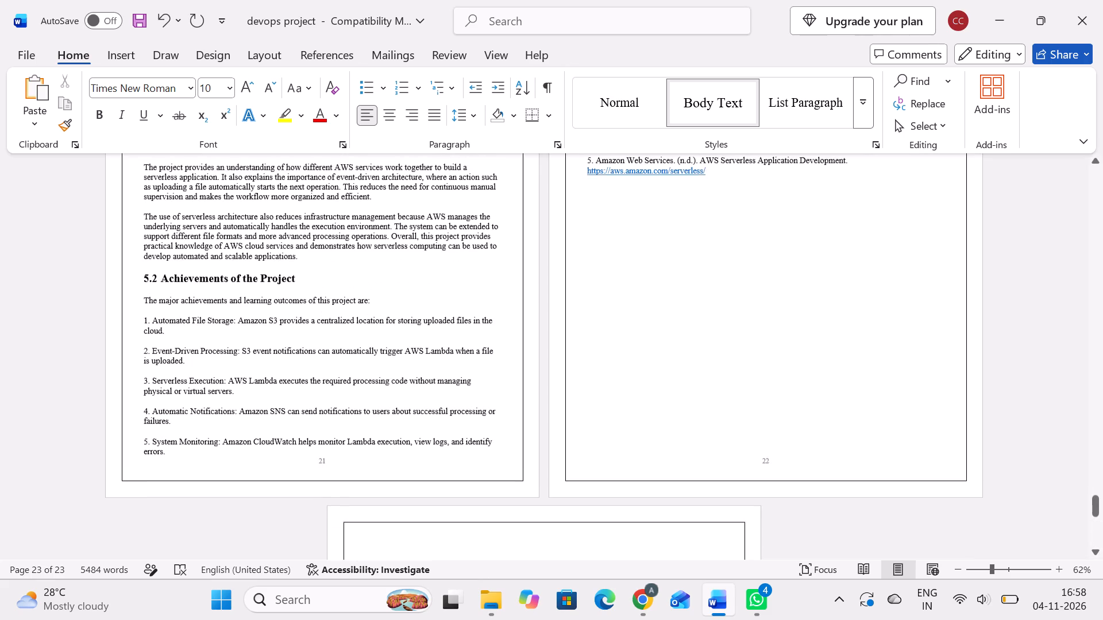
pyautogui.scroll(1, 633, 463)
pyautogui.scroll(-1, 685, 473)
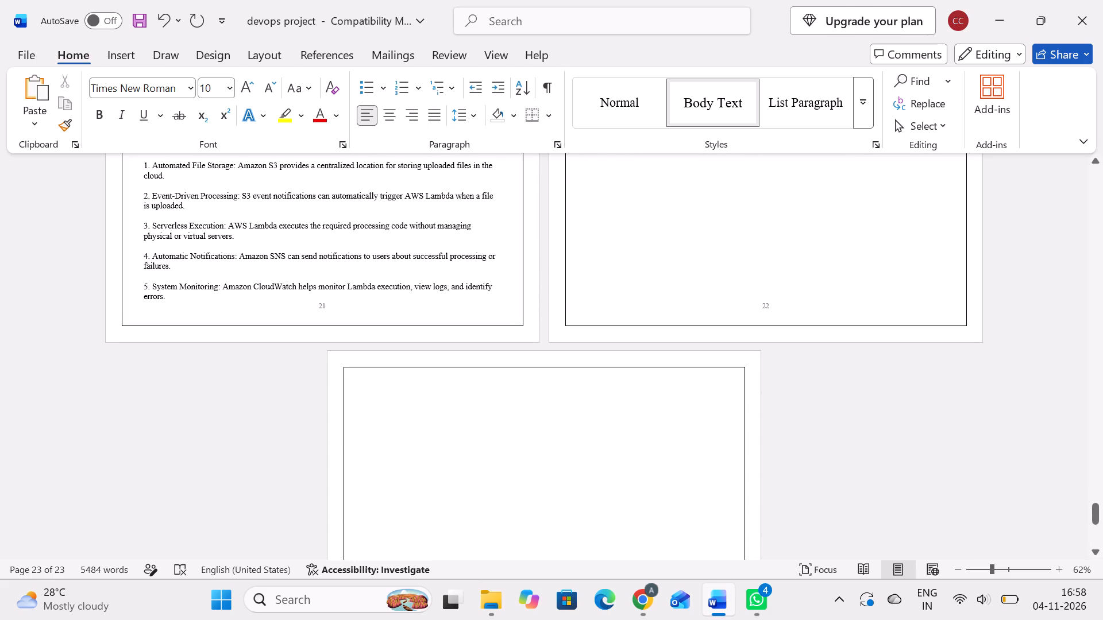
pyautogui.hotkey('ctrl', 'v')
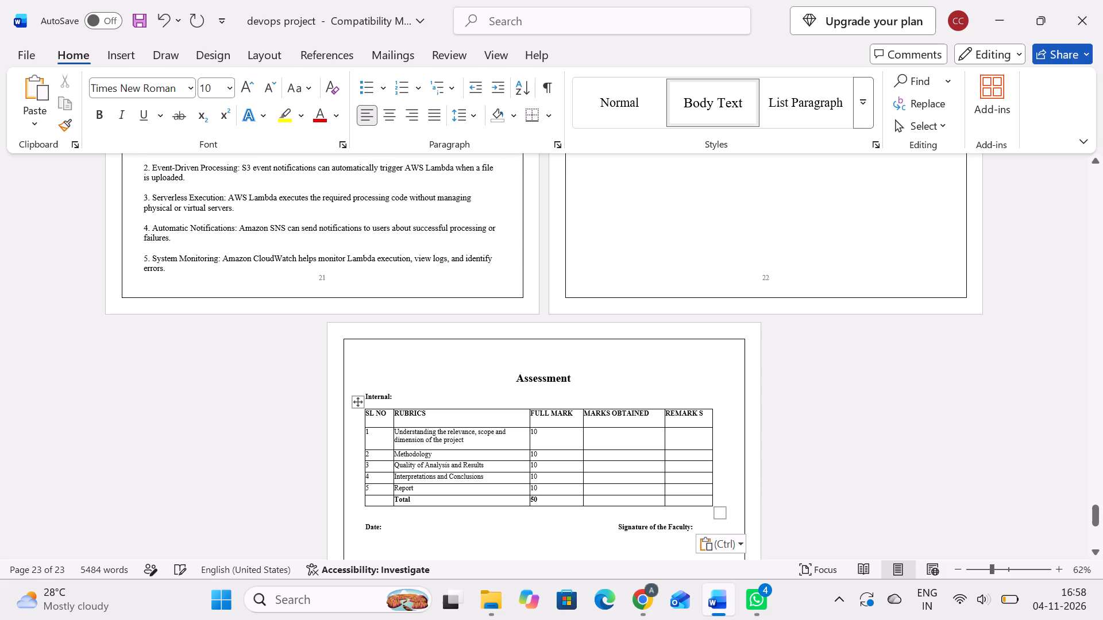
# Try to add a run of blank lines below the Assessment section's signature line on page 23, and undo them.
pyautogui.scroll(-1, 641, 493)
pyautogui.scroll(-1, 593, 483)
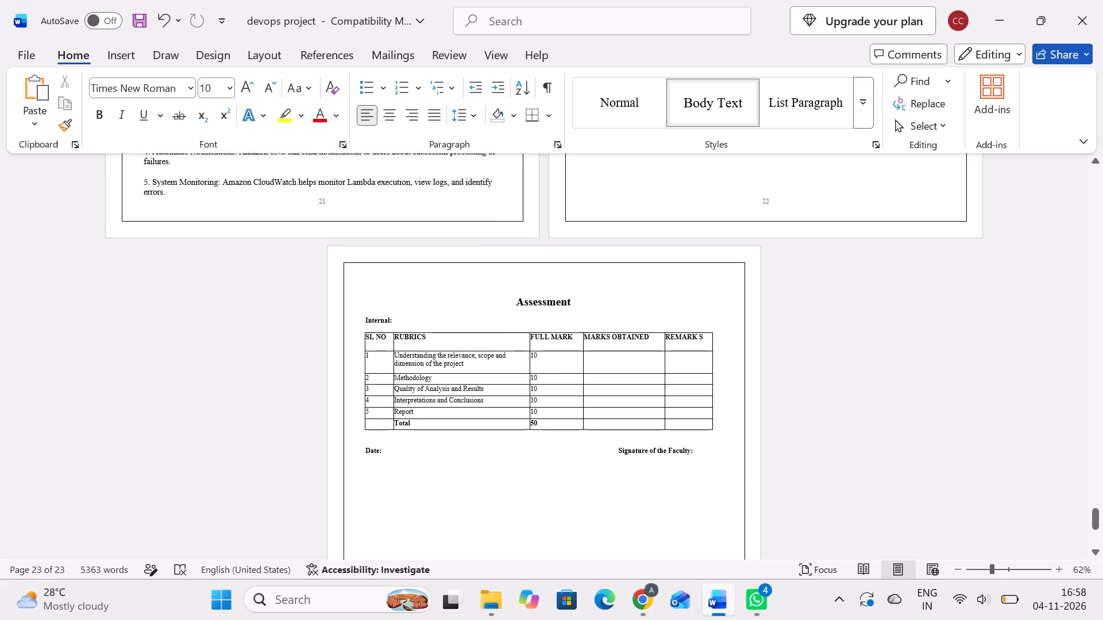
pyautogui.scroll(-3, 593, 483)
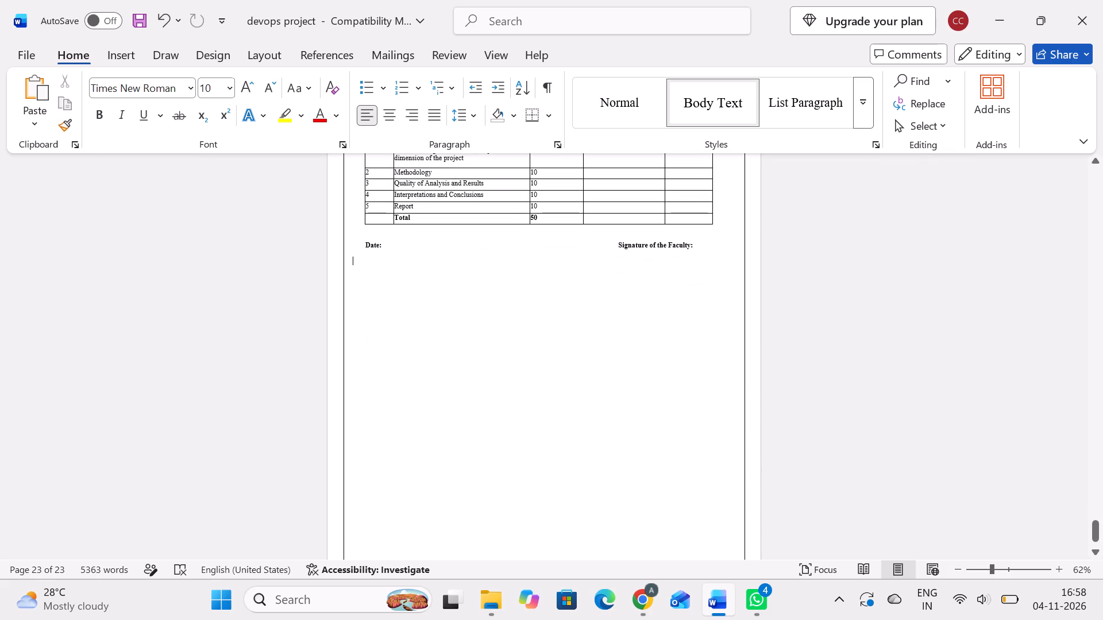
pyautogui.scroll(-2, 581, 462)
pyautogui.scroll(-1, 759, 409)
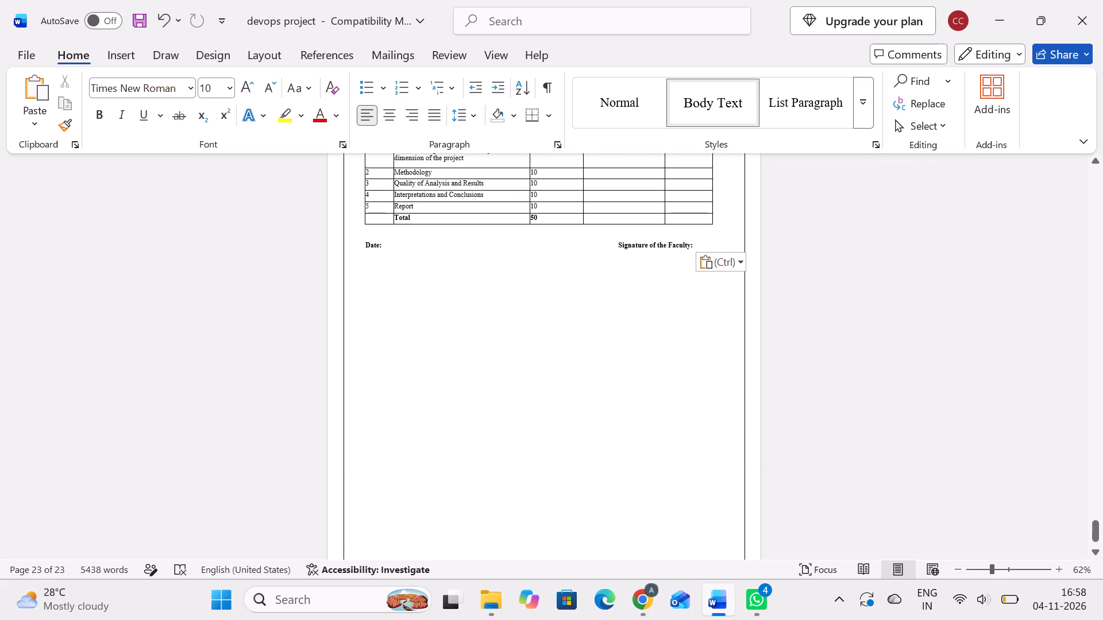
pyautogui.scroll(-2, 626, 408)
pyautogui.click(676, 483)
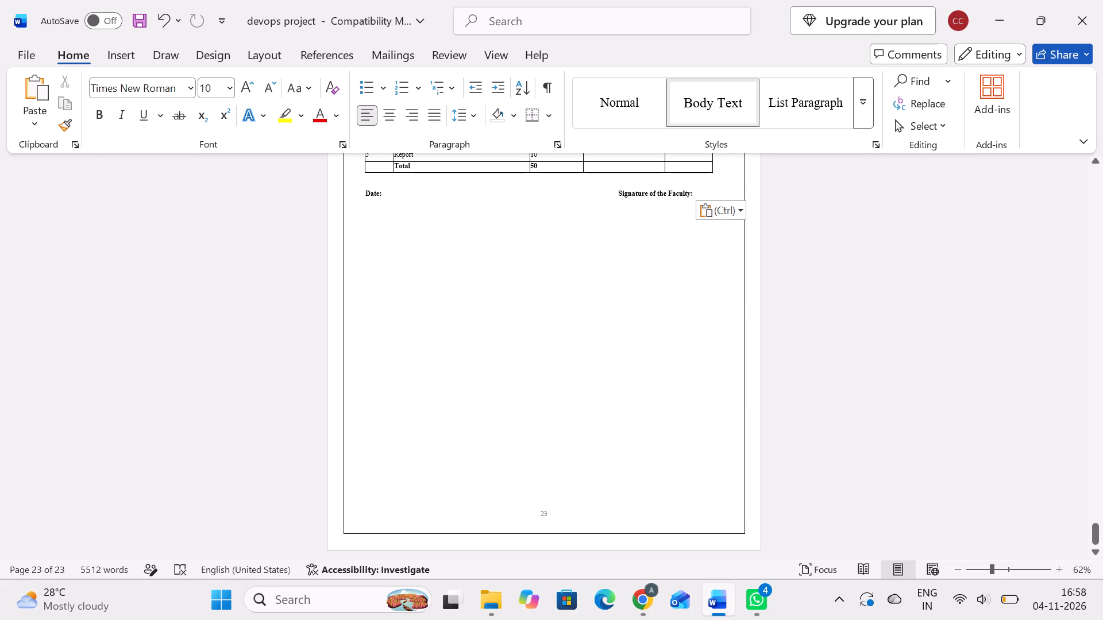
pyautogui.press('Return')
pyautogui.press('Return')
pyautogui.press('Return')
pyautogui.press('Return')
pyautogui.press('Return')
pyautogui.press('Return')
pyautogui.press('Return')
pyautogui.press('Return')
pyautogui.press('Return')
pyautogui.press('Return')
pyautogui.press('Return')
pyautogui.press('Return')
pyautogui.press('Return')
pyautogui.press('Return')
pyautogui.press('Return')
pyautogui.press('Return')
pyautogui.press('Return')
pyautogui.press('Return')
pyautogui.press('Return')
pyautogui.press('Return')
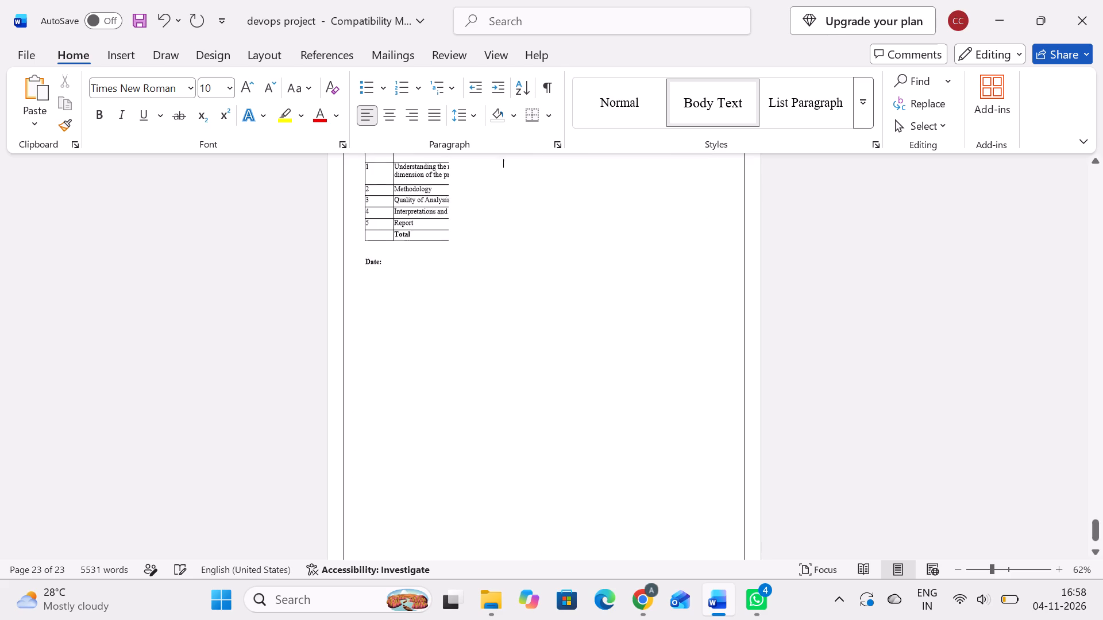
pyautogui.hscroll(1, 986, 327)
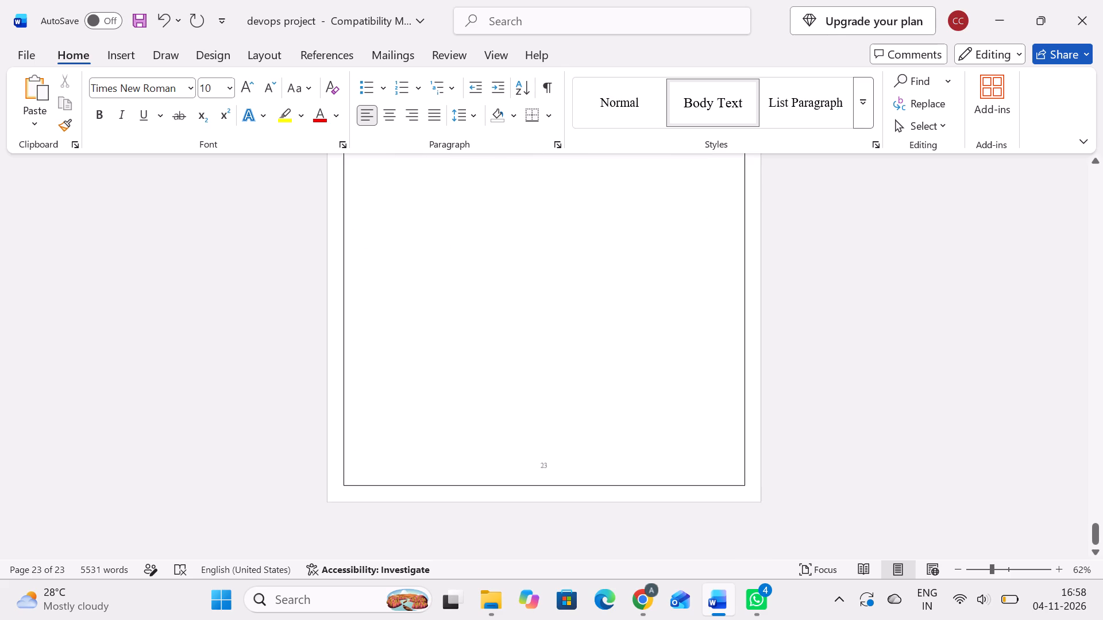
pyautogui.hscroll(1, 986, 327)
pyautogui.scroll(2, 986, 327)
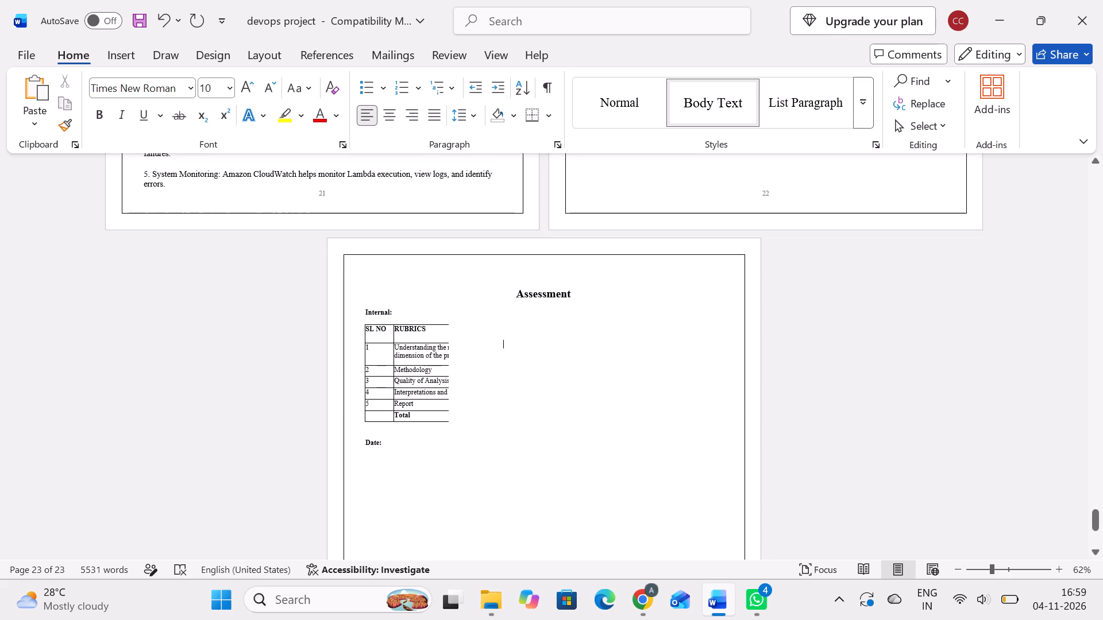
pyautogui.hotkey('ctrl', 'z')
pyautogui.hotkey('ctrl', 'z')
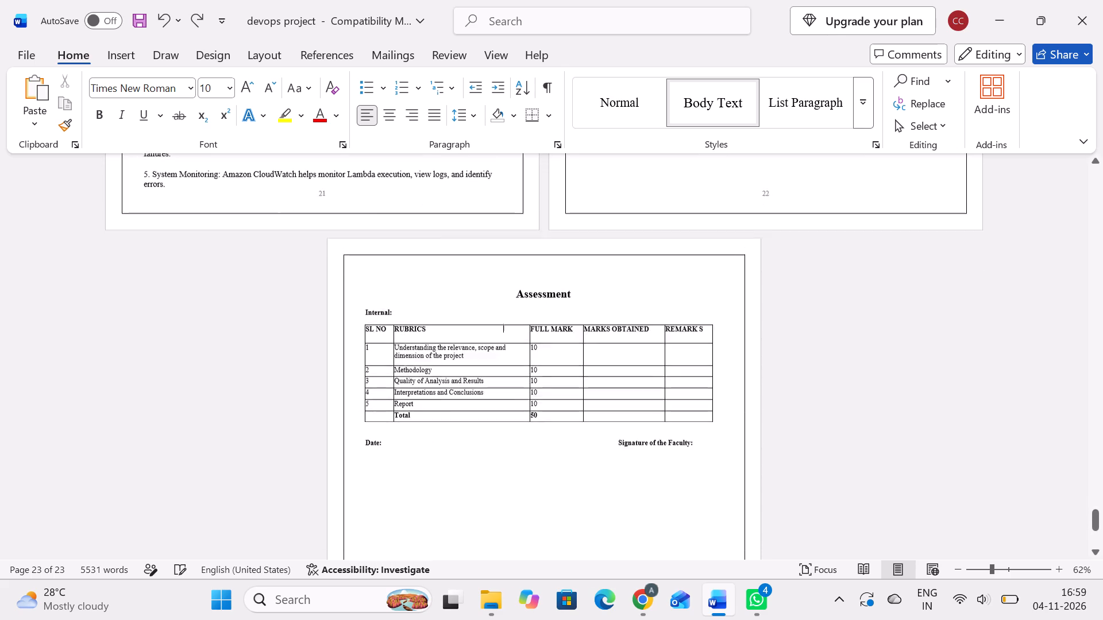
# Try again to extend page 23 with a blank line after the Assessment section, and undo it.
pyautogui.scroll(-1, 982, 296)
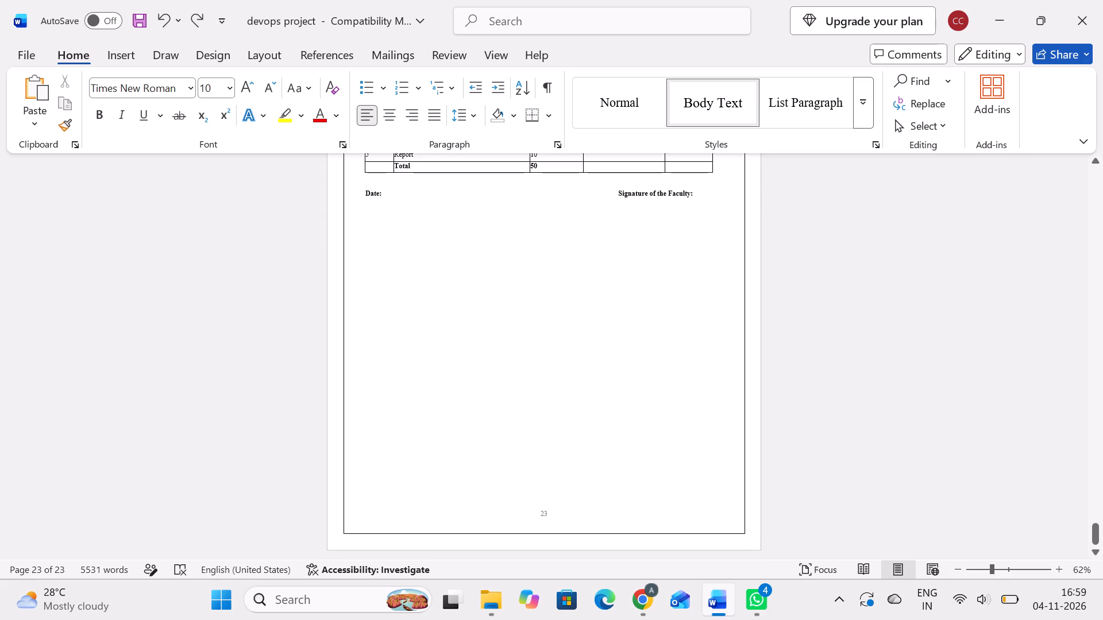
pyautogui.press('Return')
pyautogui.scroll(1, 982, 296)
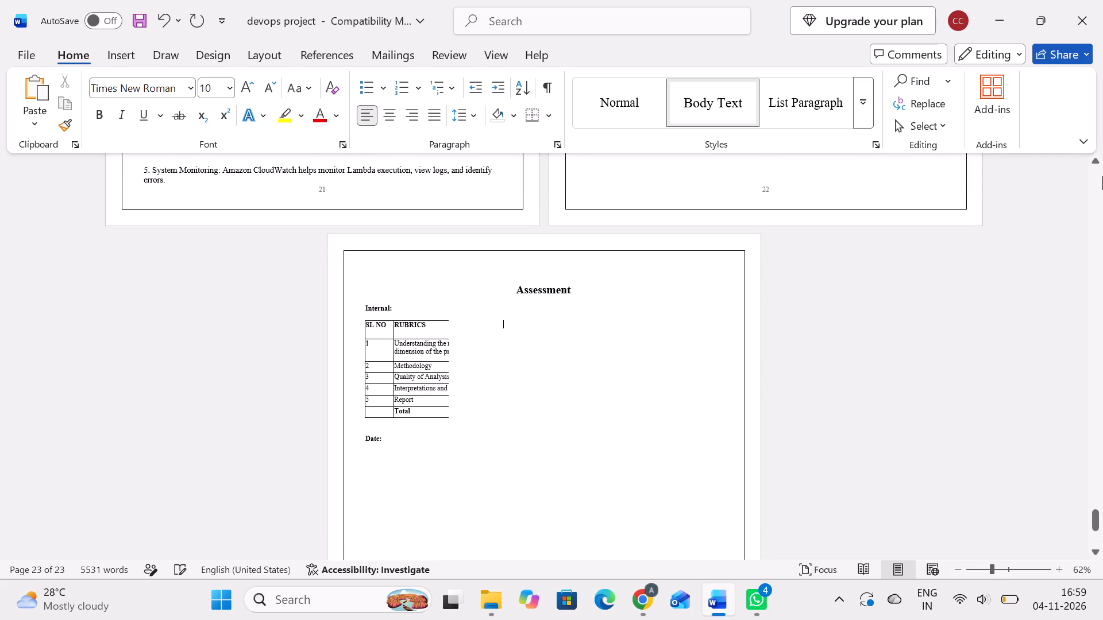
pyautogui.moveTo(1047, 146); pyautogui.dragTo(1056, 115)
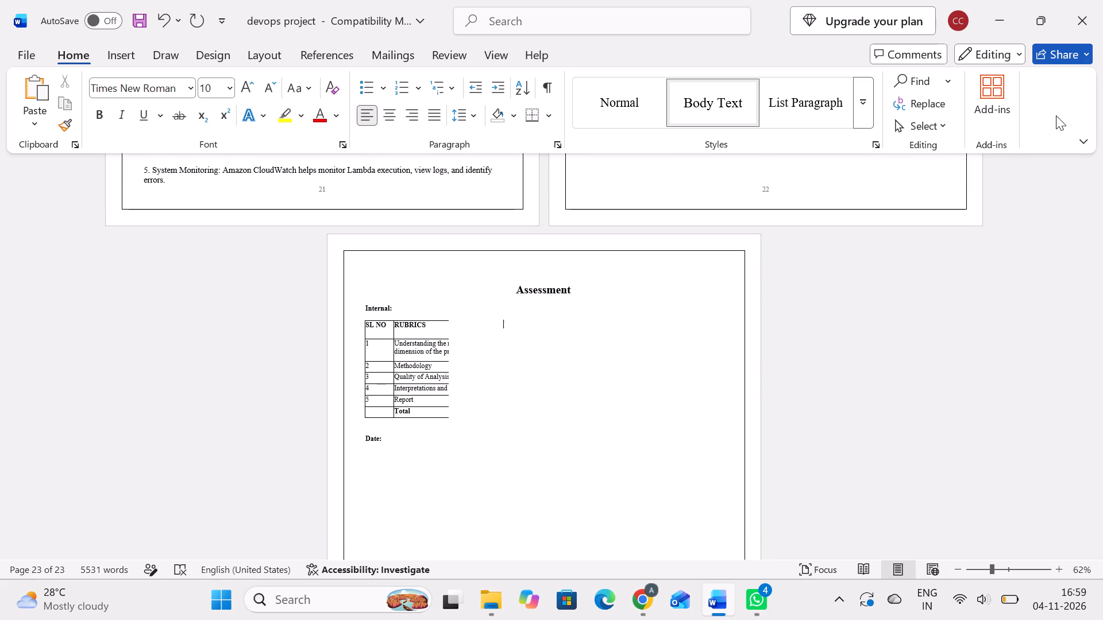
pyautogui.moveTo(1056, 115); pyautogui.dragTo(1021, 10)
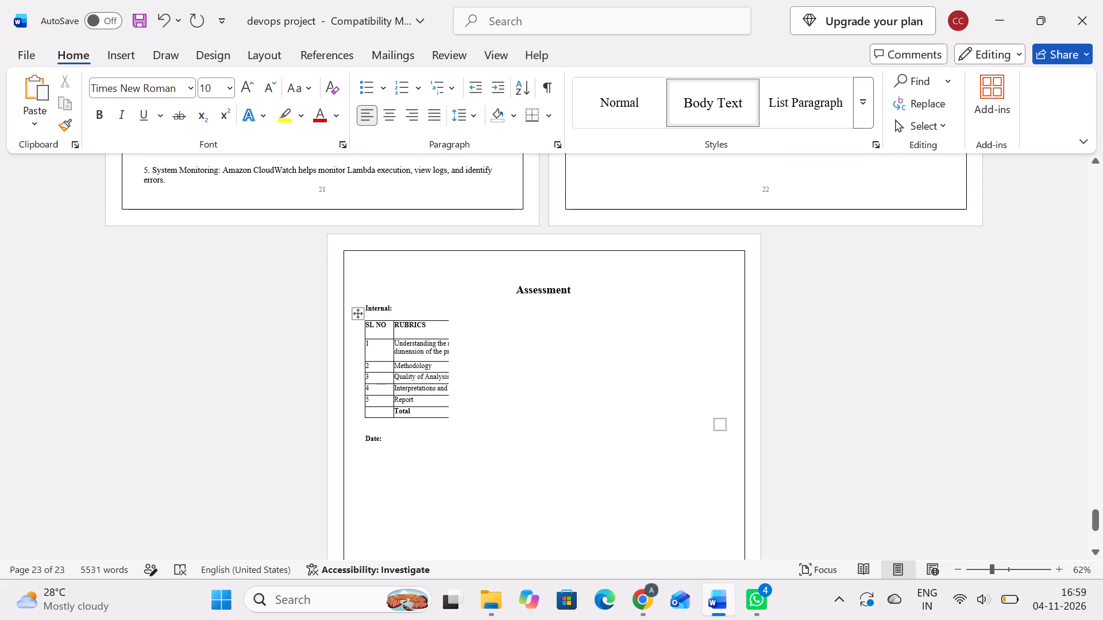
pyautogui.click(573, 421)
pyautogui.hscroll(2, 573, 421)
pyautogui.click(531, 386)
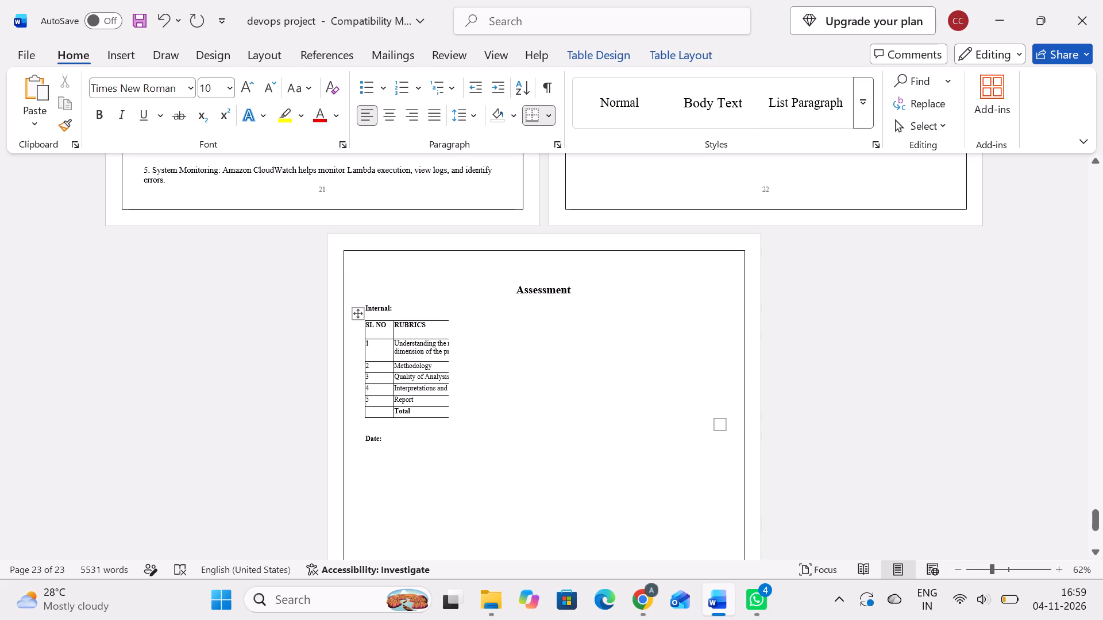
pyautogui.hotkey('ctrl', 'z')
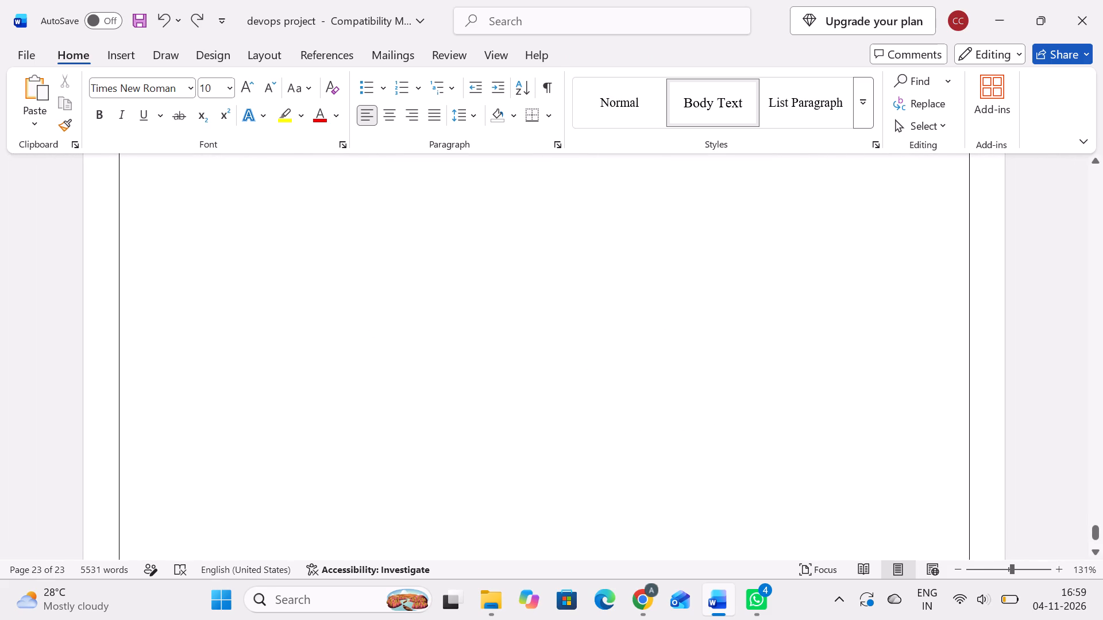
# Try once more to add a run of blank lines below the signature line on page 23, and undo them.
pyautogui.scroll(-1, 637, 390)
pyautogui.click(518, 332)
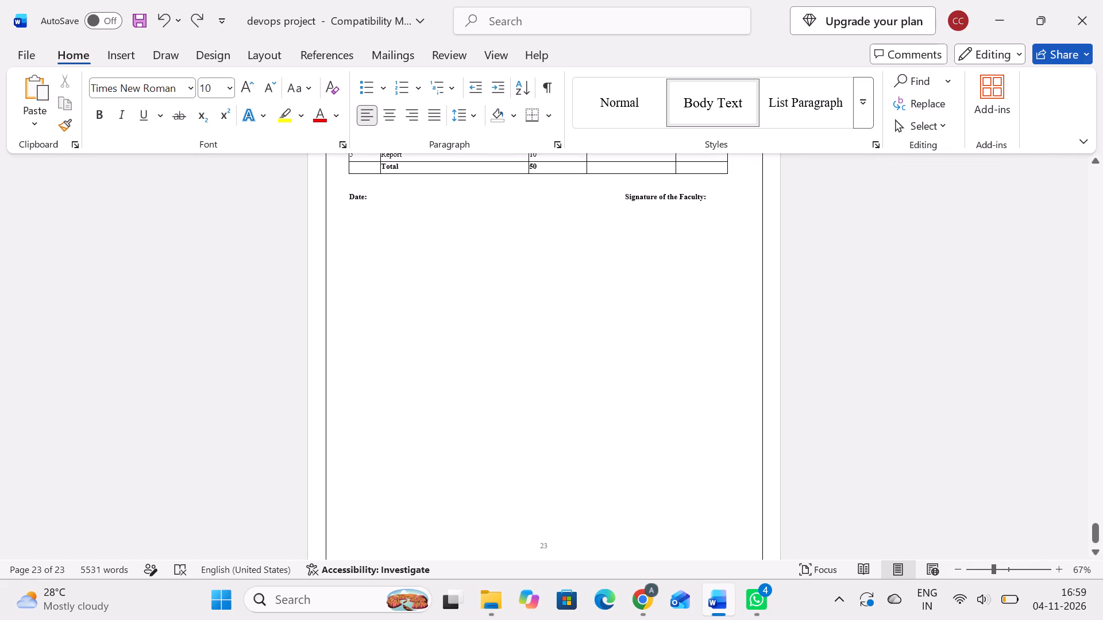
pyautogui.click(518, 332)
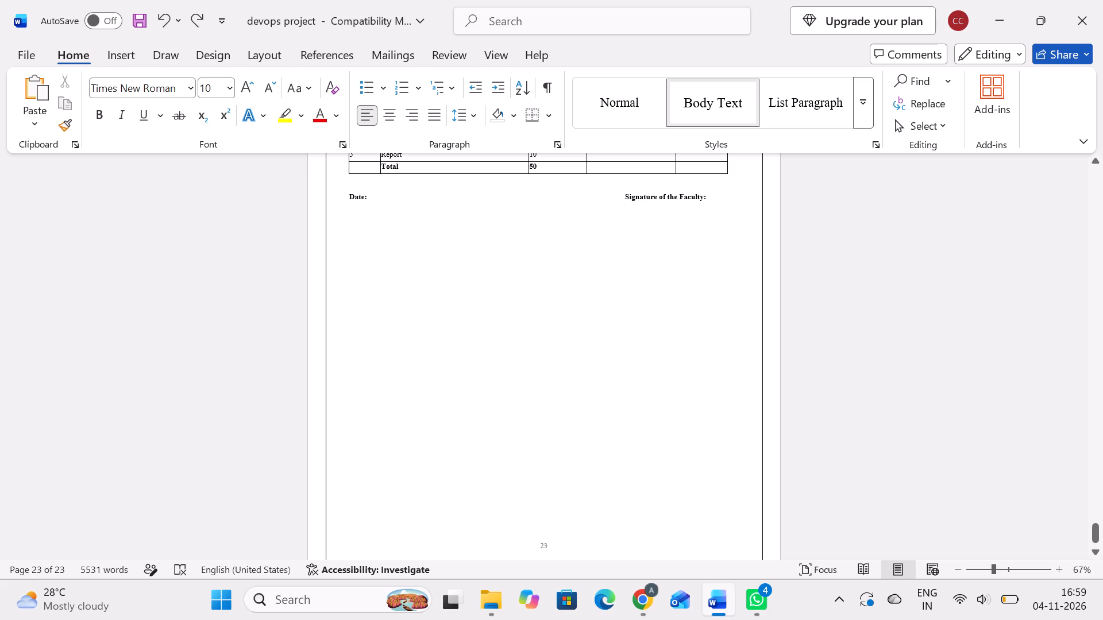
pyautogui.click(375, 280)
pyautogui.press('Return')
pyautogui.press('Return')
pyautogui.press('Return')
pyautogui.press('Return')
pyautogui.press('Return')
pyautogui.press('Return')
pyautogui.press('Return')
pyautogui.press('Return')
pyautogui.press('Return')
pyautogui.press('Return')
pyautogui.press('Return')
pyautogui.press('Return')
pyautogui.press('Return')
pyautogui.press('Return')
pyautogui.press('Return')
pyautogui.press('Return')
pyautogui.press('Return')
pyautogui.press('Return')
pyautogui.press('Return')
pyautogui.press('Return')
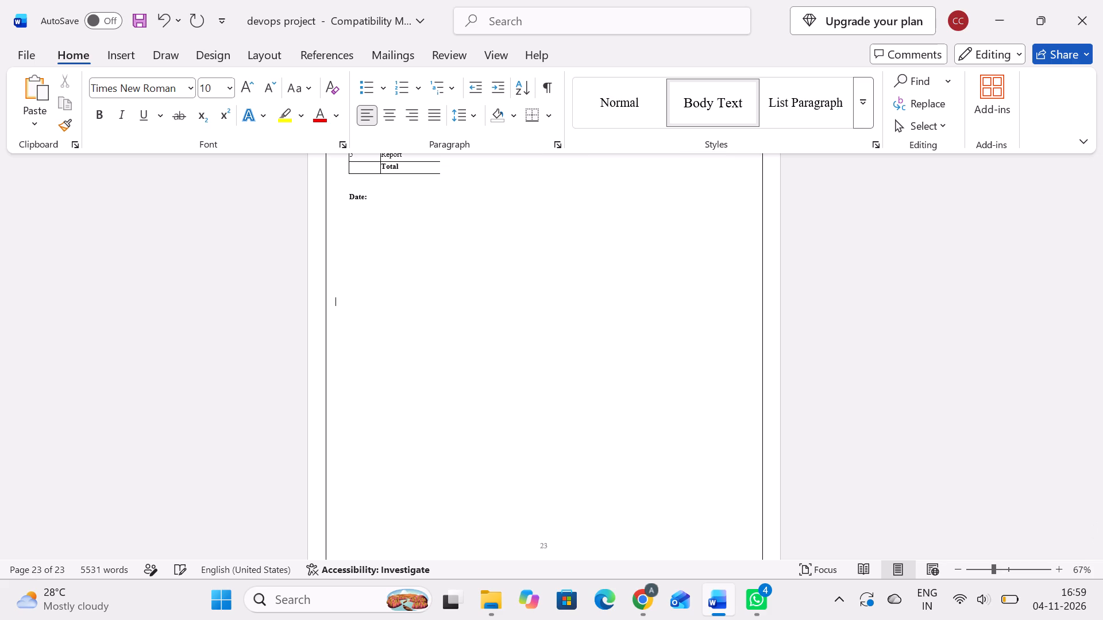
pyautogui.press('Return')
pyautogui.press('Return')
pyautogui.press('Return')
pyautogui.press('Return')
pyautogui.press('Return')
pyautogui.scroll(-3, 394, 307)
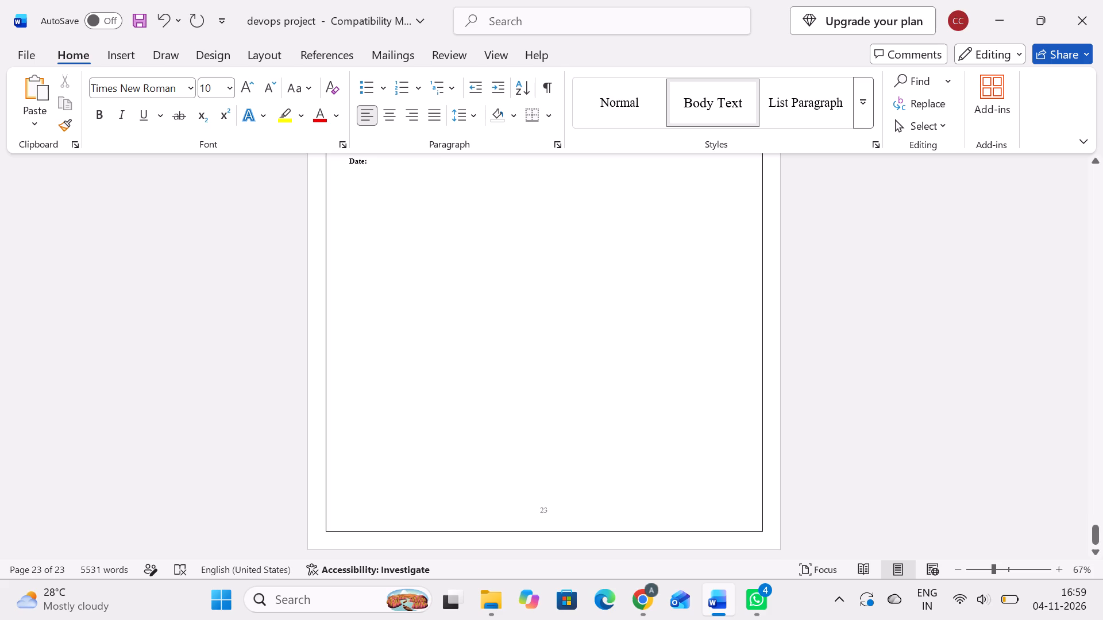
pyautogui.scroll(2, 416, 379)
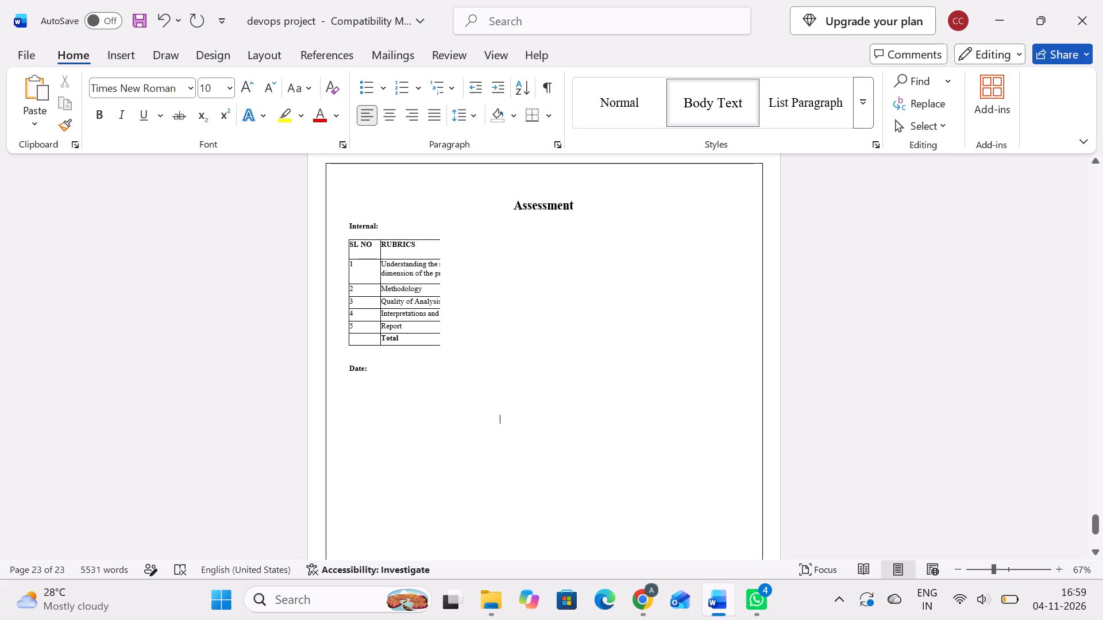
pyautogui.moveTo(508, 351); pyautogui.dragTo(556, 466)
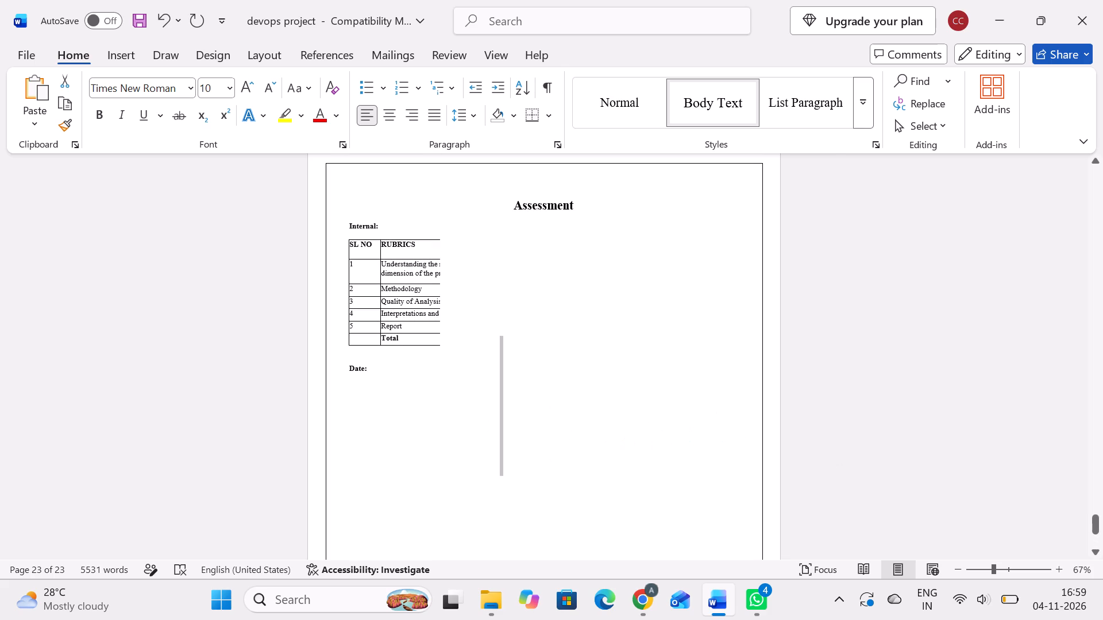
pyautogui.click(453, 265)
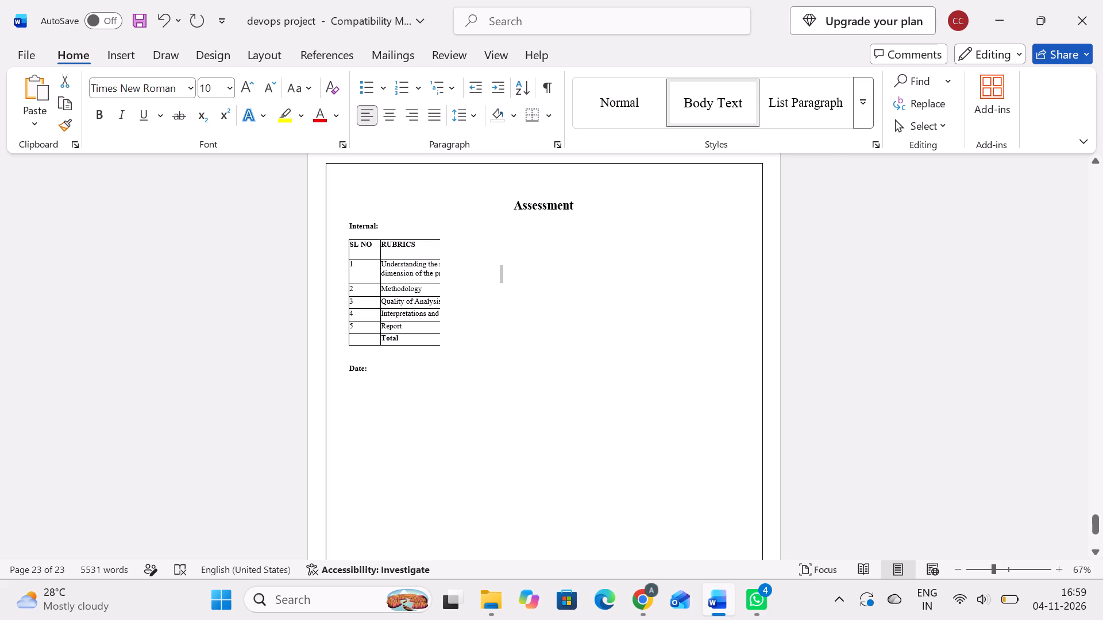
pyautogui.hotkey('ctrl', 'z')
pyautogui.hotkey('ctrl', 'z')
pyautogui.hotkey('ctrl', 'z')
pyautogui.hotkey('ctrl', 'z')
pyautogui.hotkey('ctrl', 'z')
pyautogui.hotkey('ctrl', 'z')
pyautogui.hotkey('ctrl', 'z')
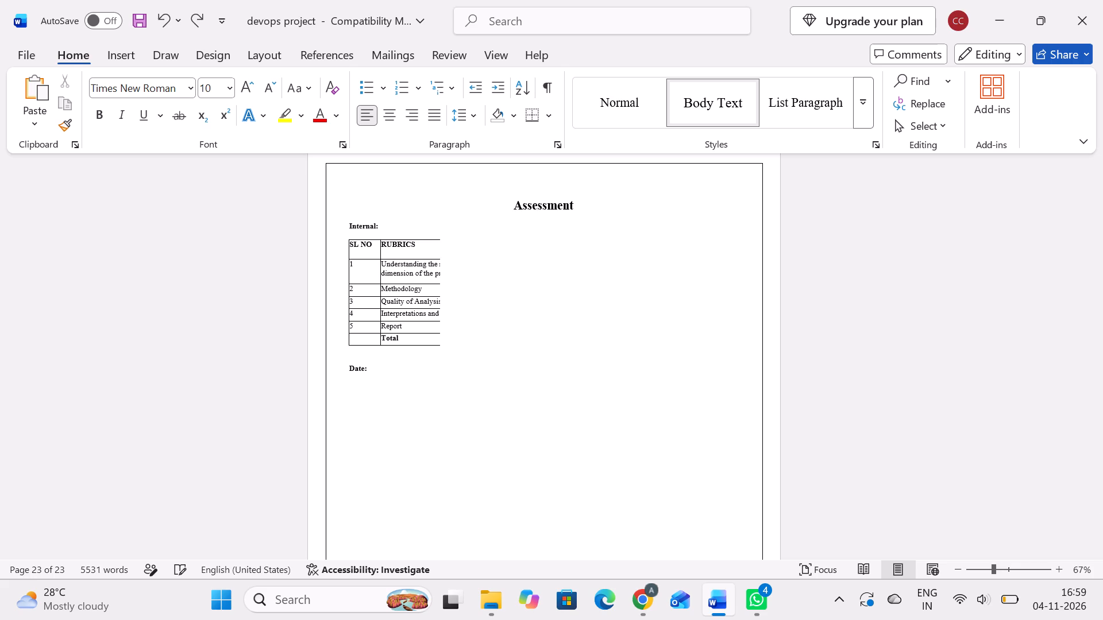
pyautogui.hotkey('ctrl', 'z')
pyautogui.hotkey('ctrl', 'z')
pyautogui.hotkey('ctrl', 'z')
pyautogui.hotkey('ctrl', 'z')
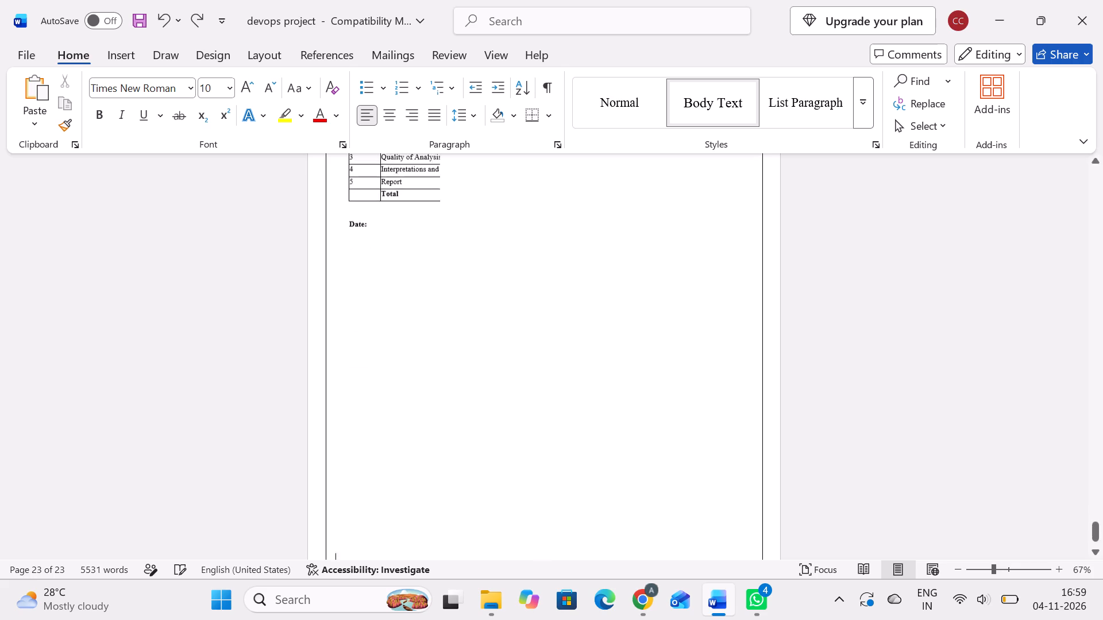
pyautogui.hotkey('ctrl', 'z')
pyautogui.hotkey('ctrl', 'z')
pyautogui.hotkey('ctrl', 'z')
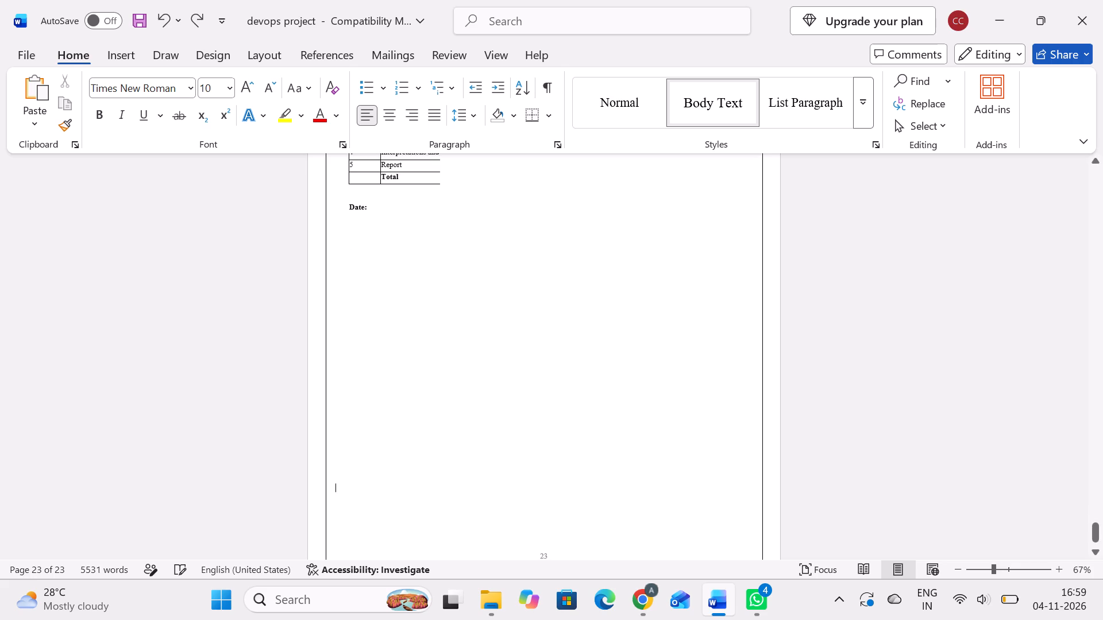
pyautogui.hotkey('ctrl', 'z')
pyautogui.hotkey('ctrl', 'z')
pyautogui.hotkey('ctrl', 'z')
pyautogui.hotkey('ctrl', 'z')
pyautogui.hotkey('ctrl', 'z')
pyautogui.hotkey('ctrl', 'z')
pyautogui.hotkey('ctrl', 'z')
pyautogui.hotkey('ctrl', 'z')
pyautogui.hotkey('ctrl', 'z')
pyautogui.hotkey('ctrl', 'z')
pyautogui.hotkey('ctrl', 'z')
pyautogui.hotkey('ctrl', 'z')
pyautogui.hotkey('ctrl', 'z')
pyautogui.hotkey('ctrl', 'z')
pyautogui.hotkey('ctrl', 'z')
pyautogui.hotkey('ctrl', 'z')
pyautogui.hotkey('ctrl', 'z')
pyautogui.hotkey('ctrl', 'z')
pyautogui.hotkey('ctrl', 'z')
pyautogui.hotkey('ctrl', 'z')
# Review the report's layout from the Assessment page back through the chapters to the cover and table of contents.
pyautogui.scroll(3, 542, 331)
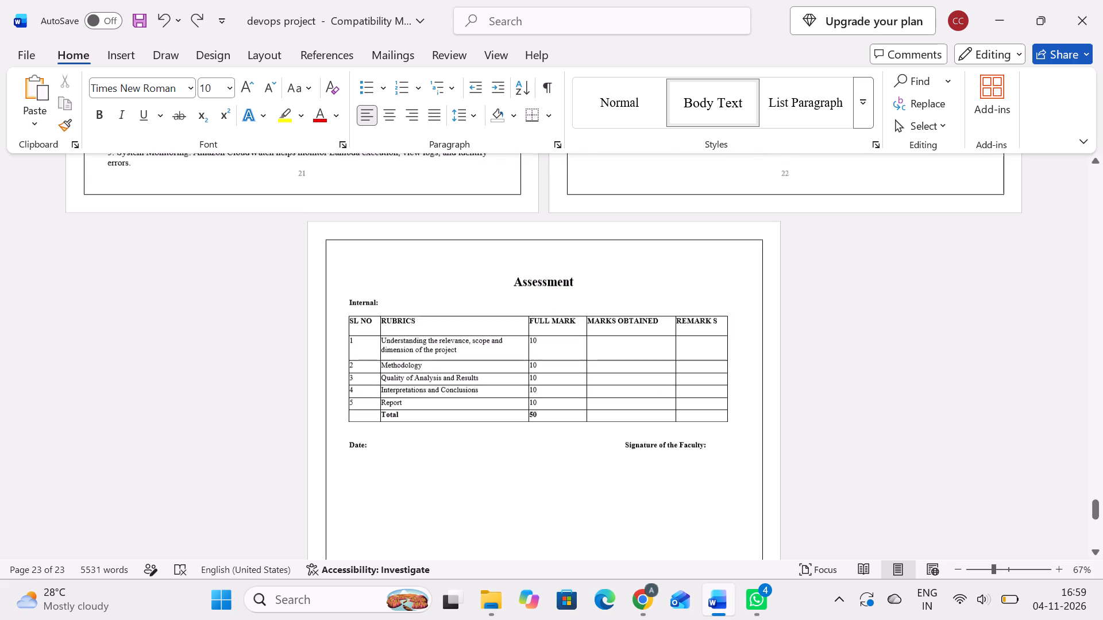
pyautogui.scroll(10, 542, 331)
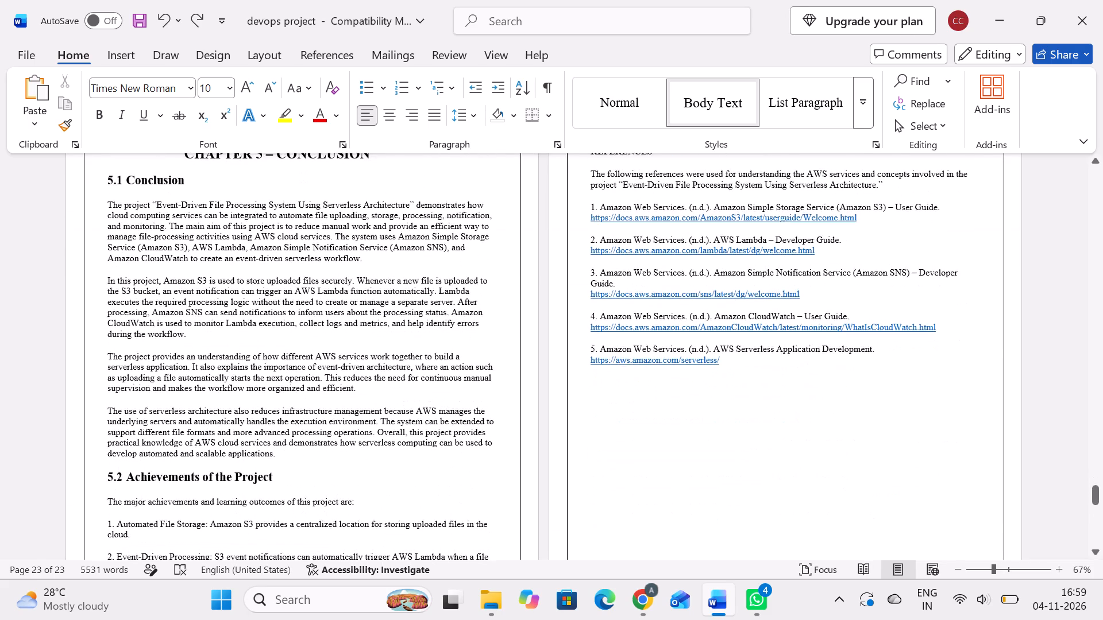
pyautogui.scroll(2, 542, 331)
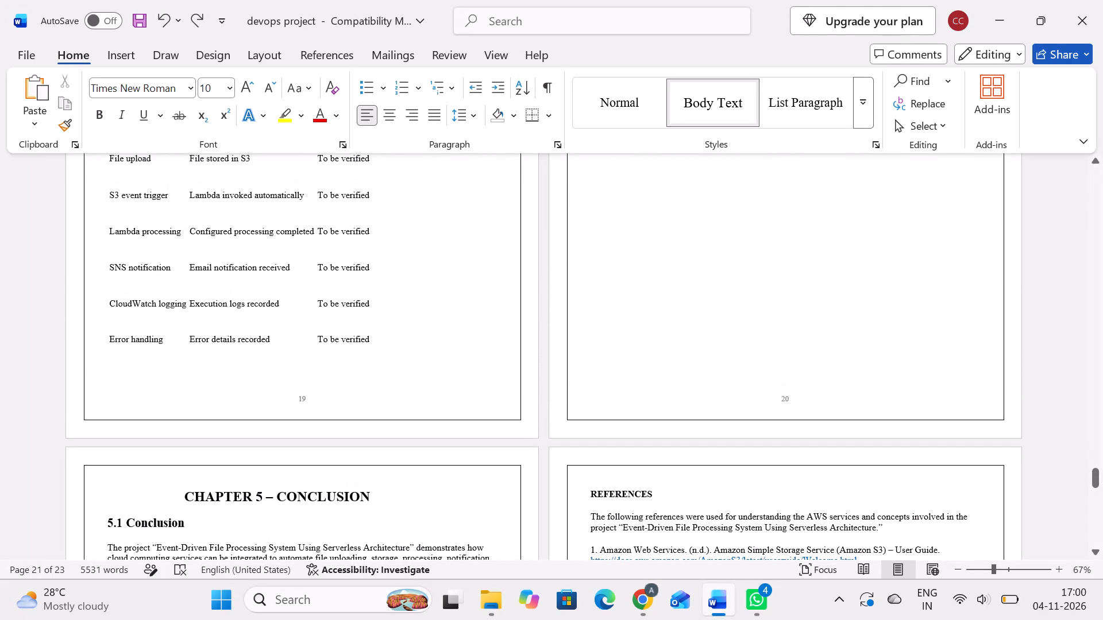
pyautogui.click(479, 365)
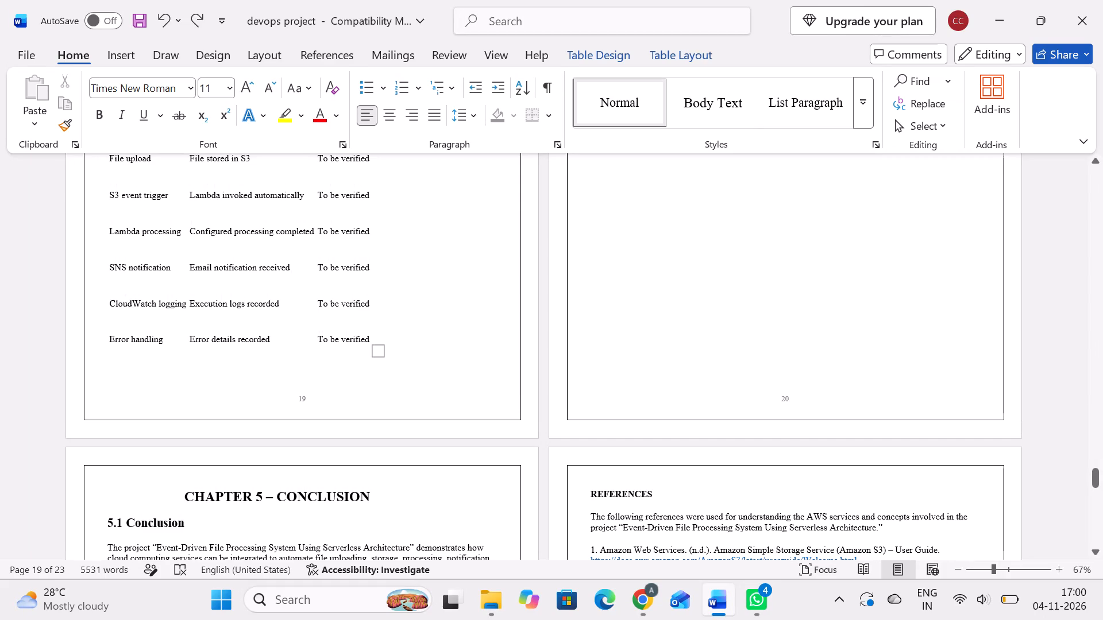
pyautogui.scroll(-18, 479, 365)
pyautogui.scroll(8, 479, 365)
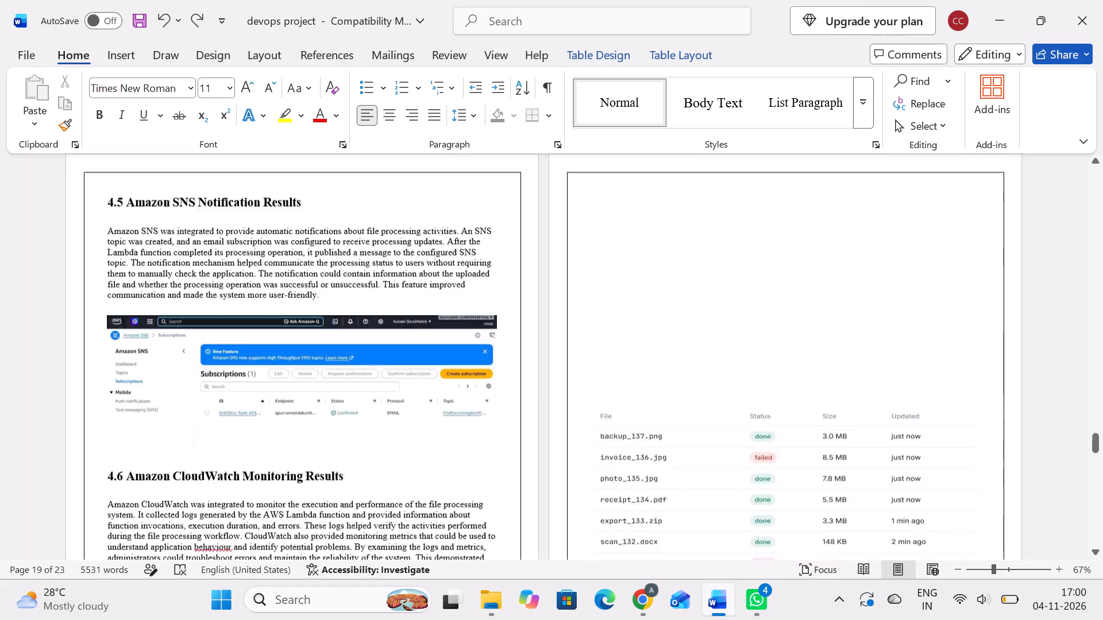
pyautogui.scroll(7, 479, 365)
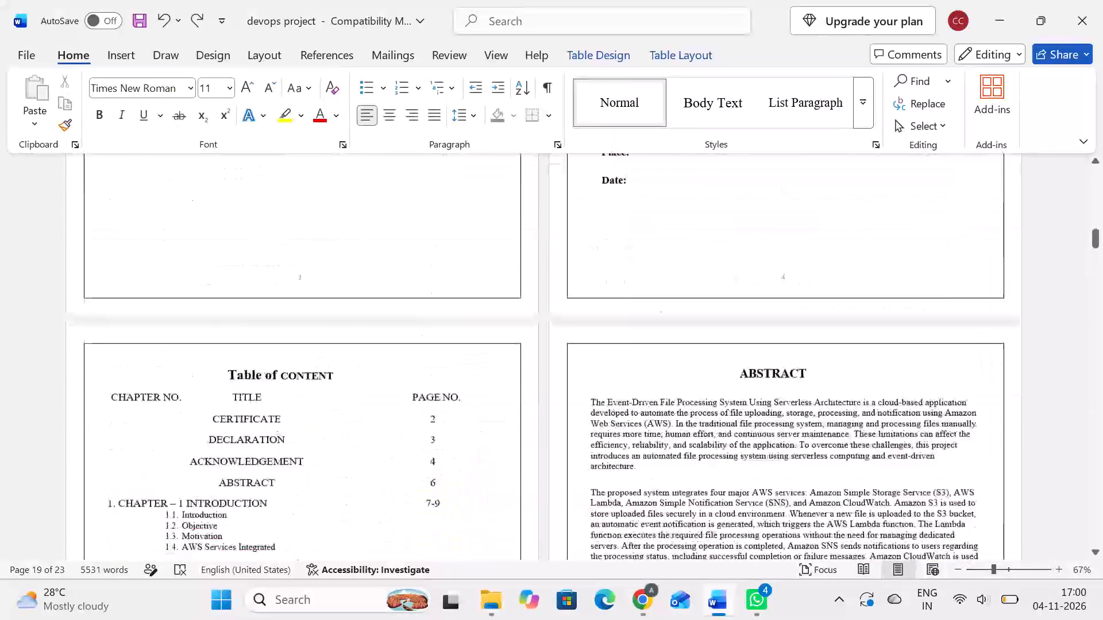
pyautogui.scroll(3, 479, 365)
pyautogui.scroll(-4, 479, 365)
pyautogui.scroll(5, 479, 365)
pyautogui.scroll(-2, 479, 365)
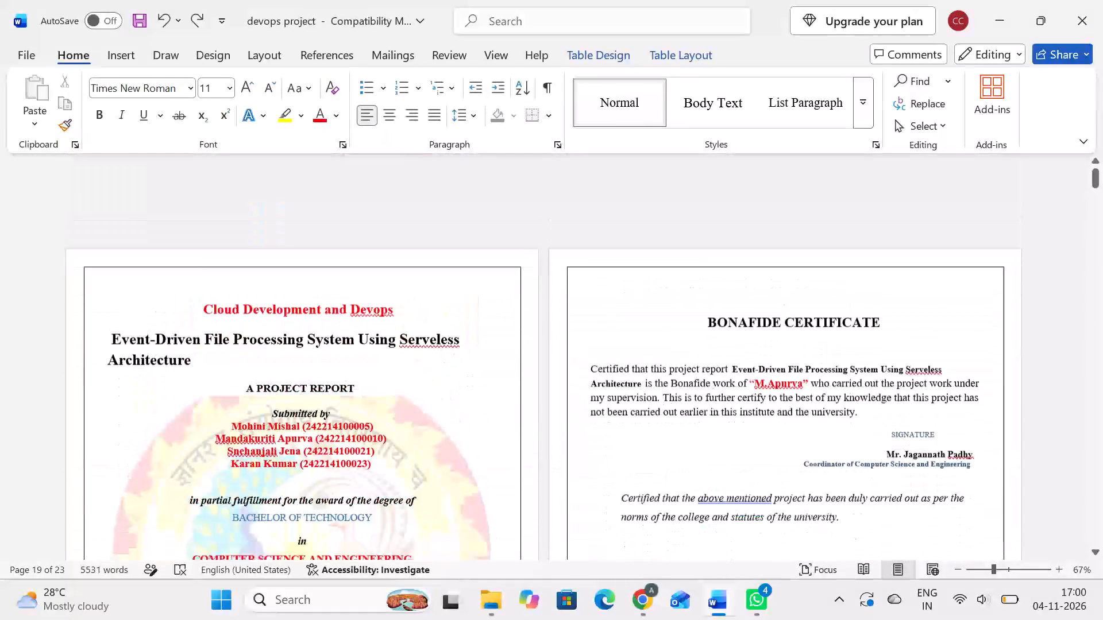
pyautogui.scroll(-4, 479, 365)
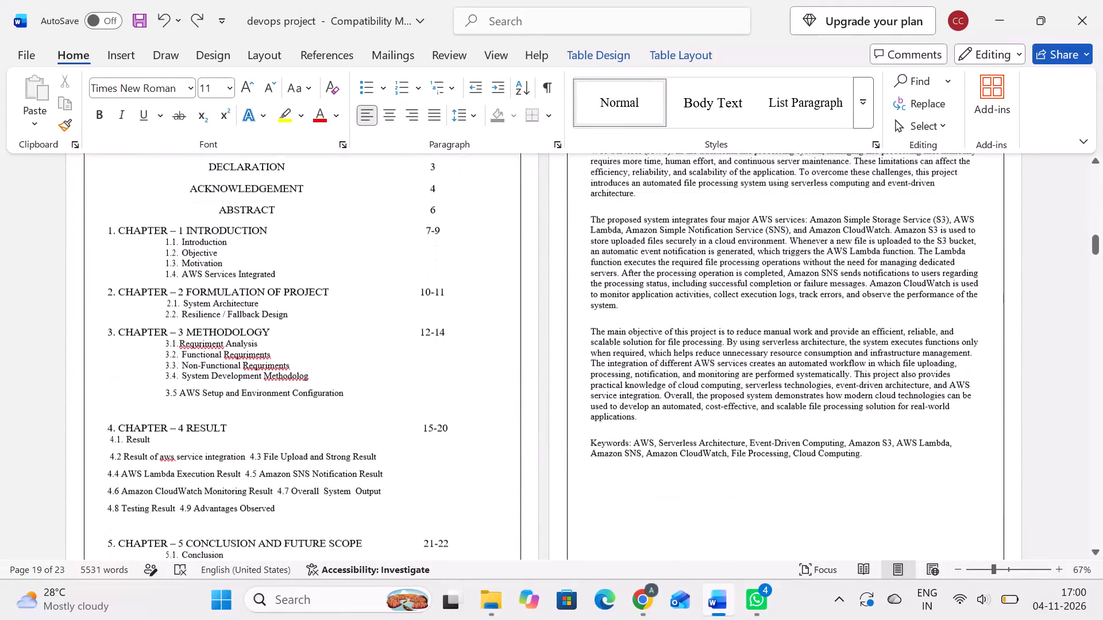
pyautogui.scroll(-1, 479, 365)
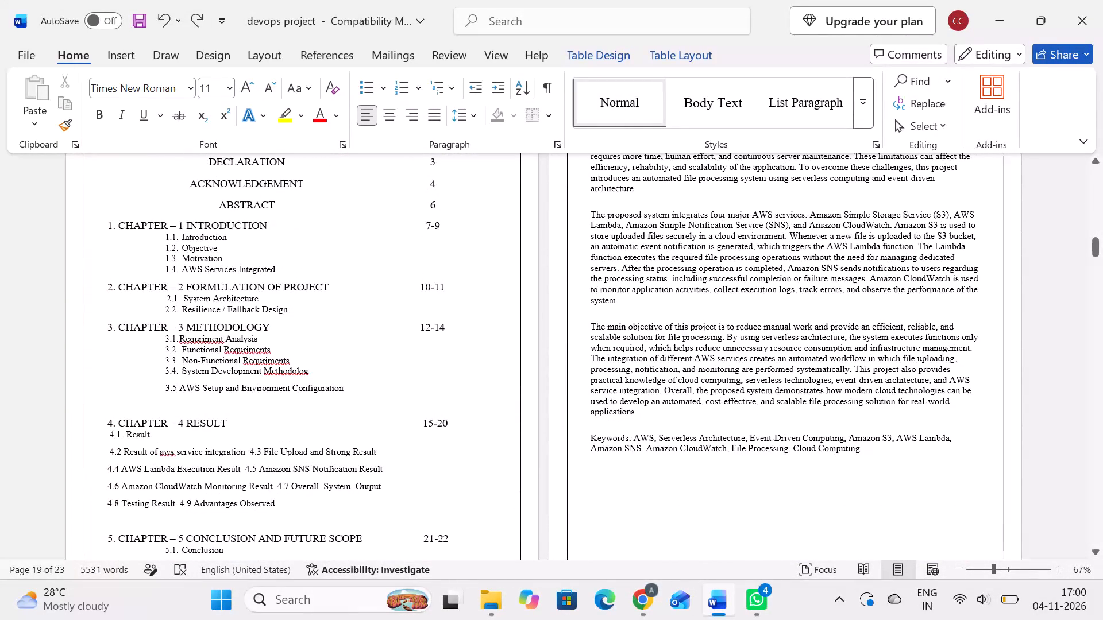
# Reduce the left indent of the automatically numbered subsection entries in the table of contents on page 5.
pyautogui.click(167, 284)
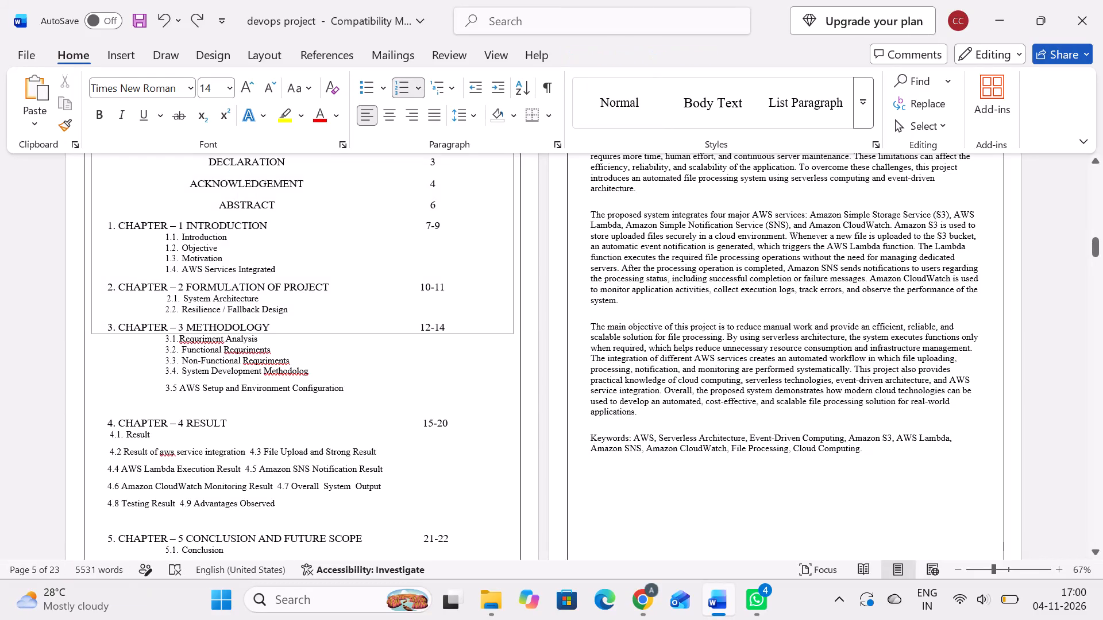
pyautogui.moveTo(110, 224); pyautogui.dragTo(230, 351)
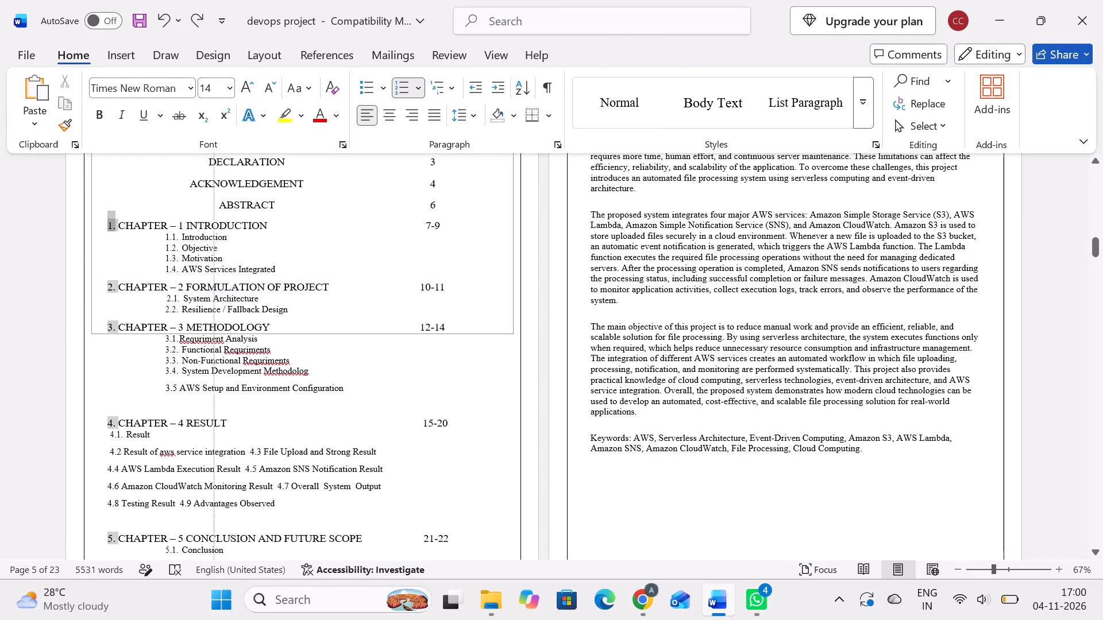
pyautogui.moveTo(230, 351); pyautogui.dragTo(94, 305)
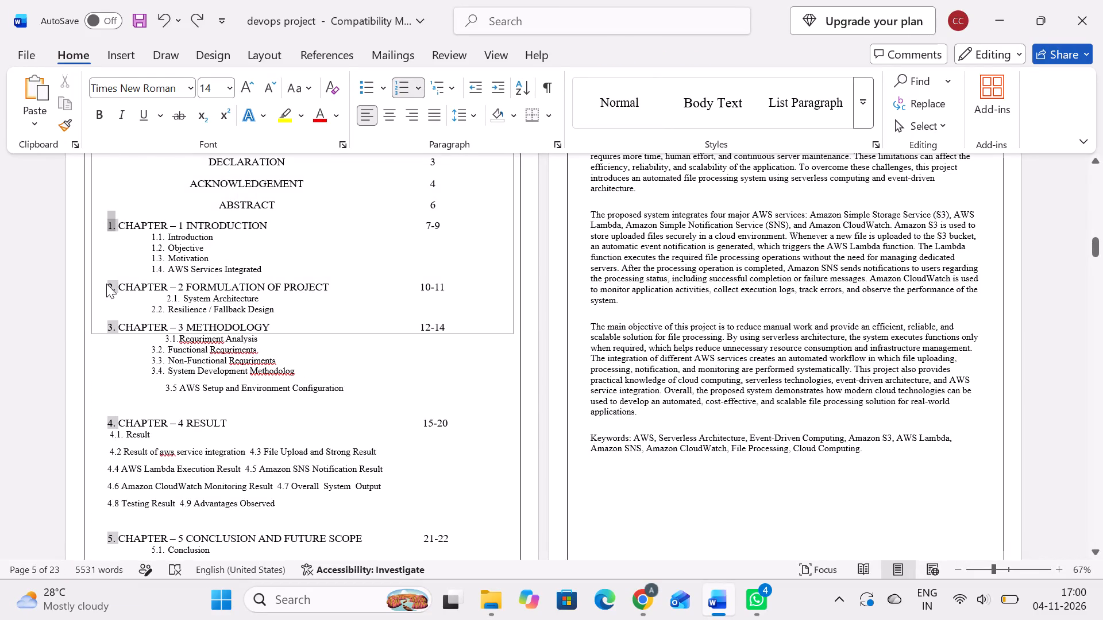
pyautogui.click(122, 245)
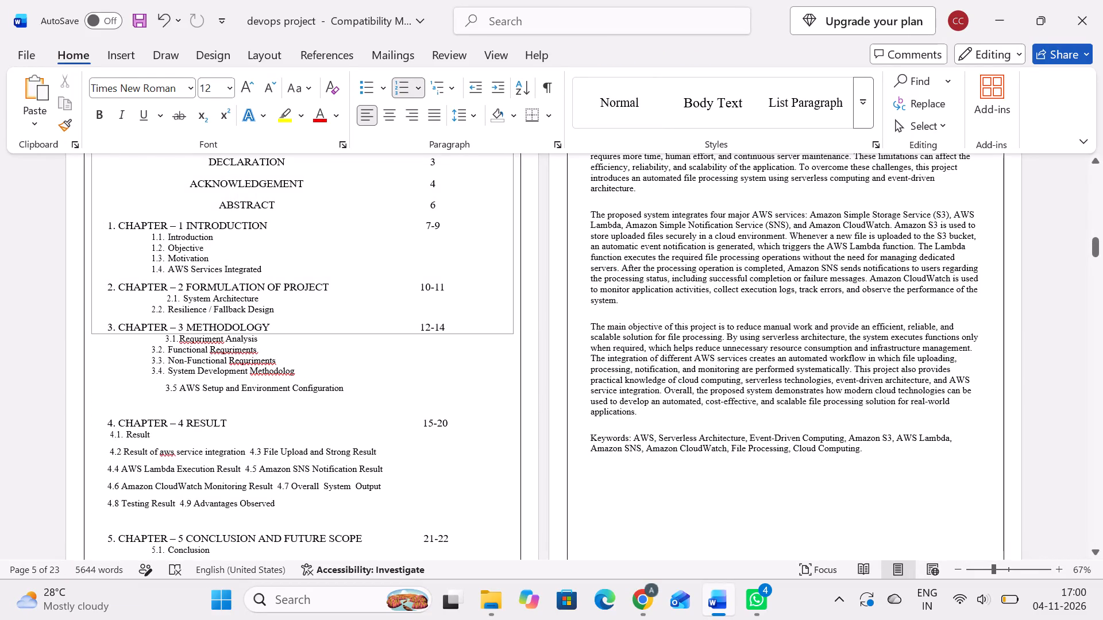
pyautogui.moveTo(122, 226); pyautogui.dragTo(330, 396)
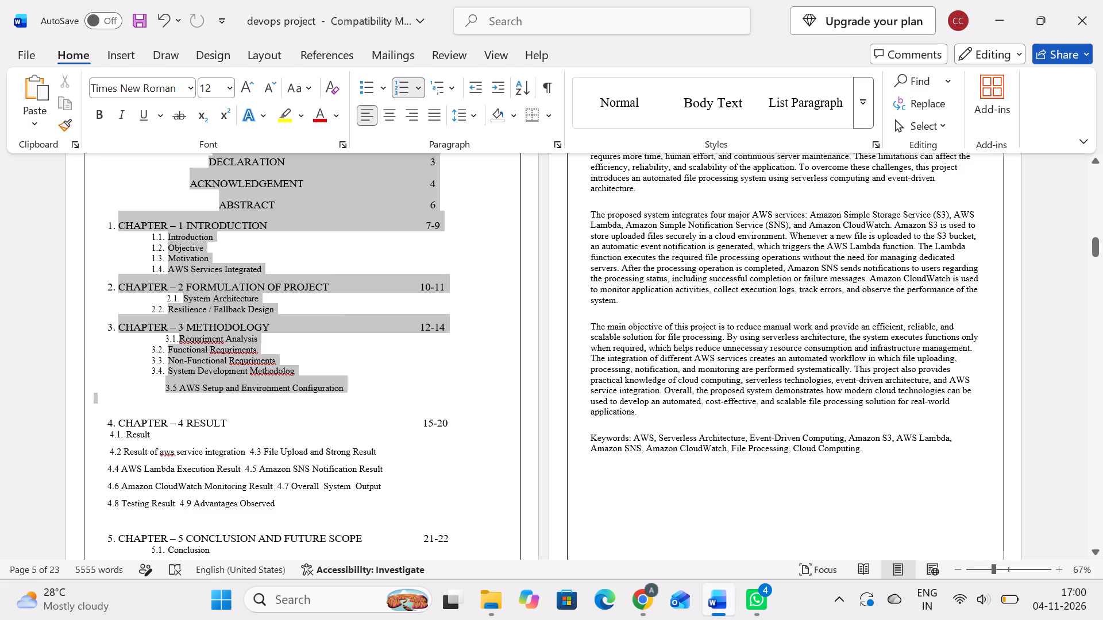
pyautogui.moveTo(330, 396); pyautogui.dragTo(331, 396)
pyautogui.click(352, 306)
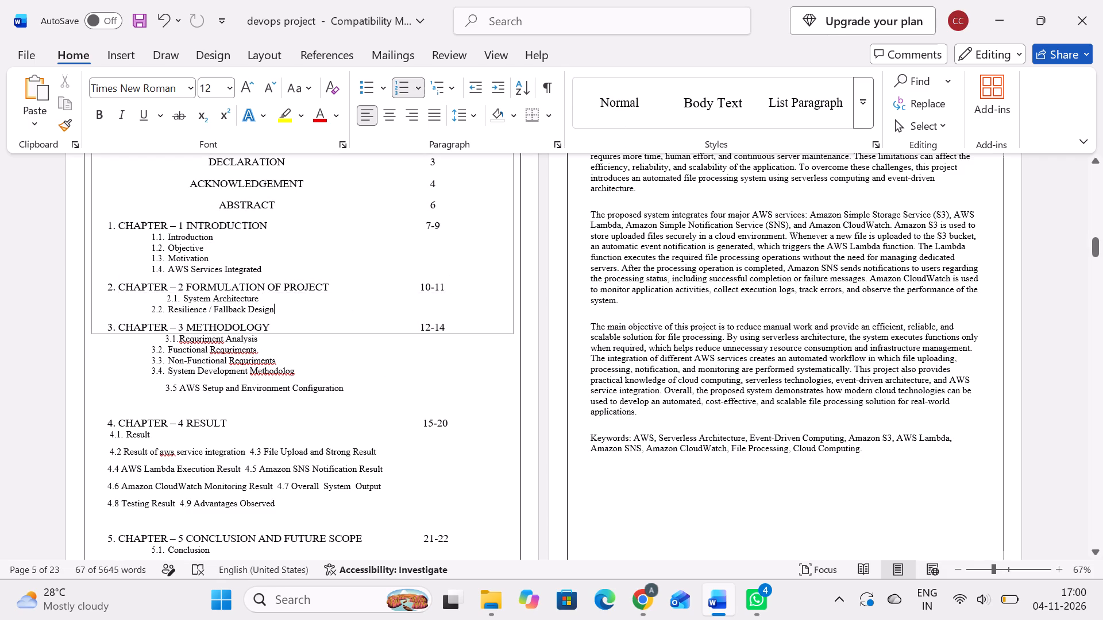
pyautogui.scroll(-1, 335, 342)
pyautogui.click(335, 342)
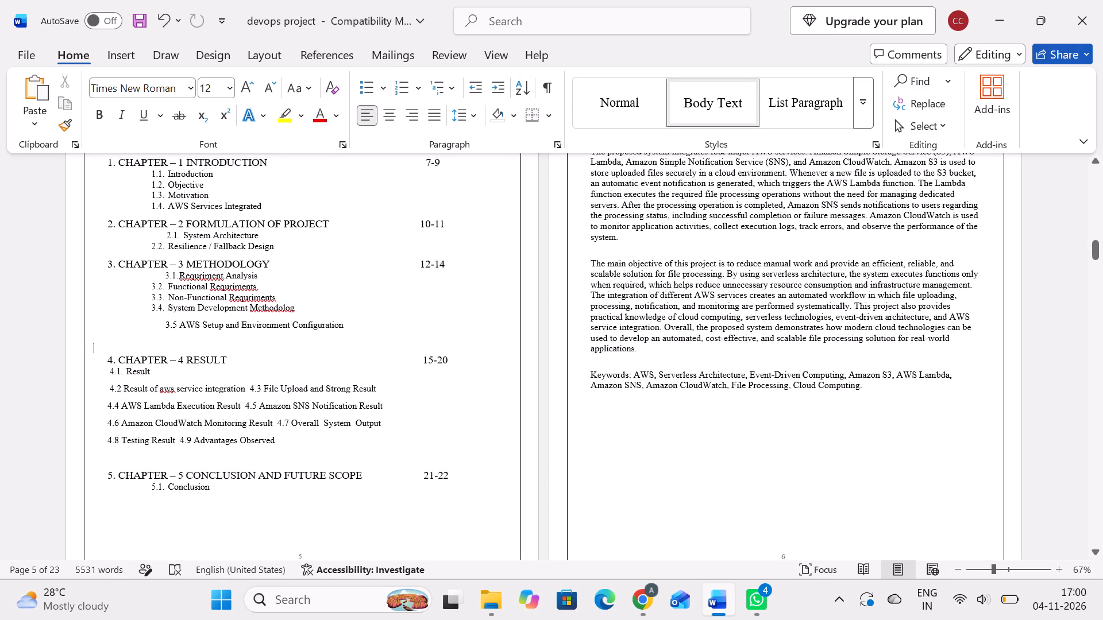
# Centre the two-line project title "Event-Driven File Processing System Using Serveless Architecture" on the cover page.
pyautogui.scroll(2, 356, 350)
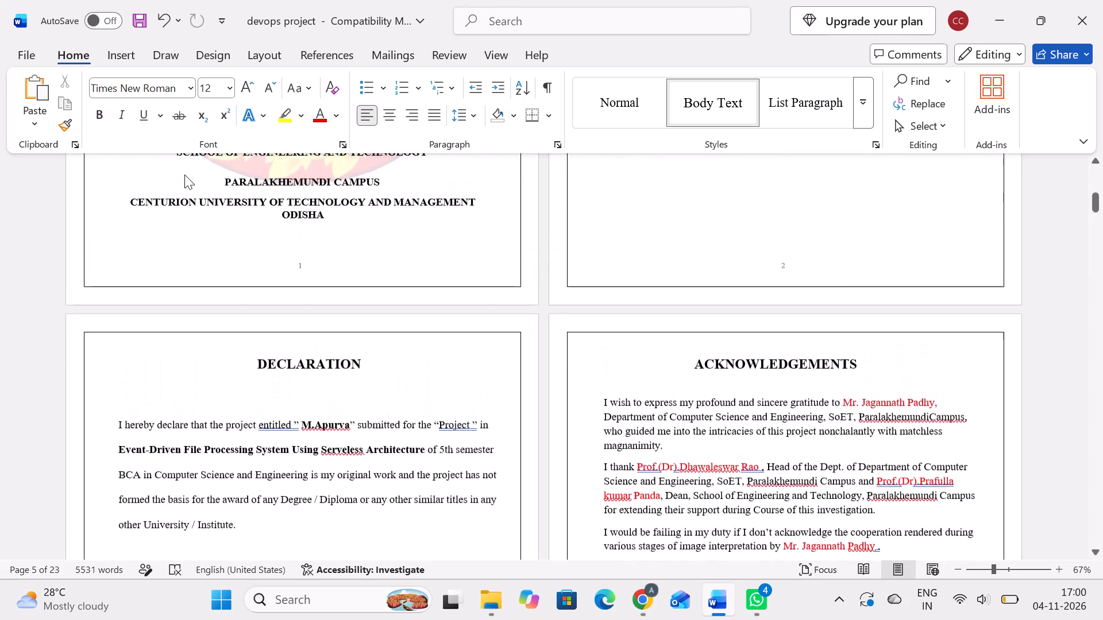
pyautogui.scroll(4, 215, 222)
pyautogui.scroll(-2, 215, 222)
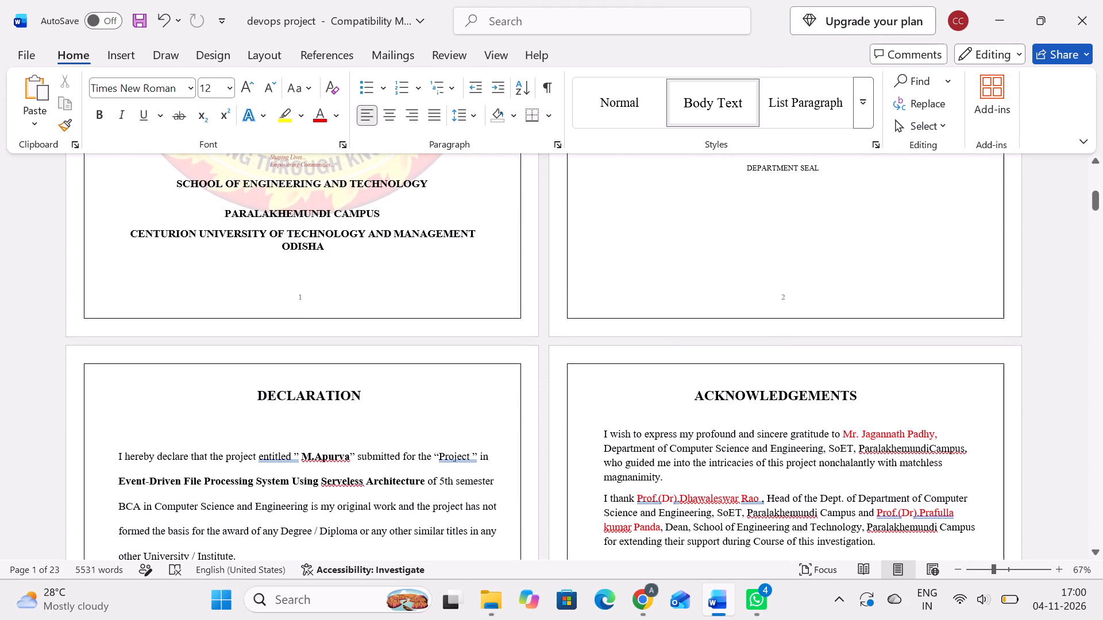
pyautogui.scroll(4, 427, 297)
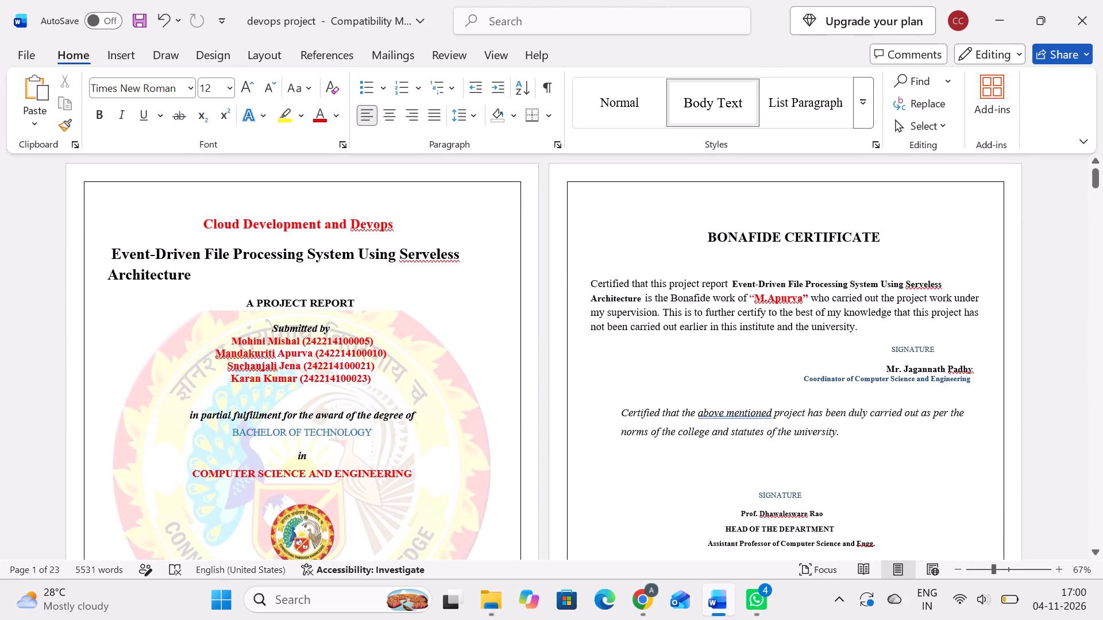
pyautogui.moveTo(111, 249); pyautogui.dragTo(174, 280)
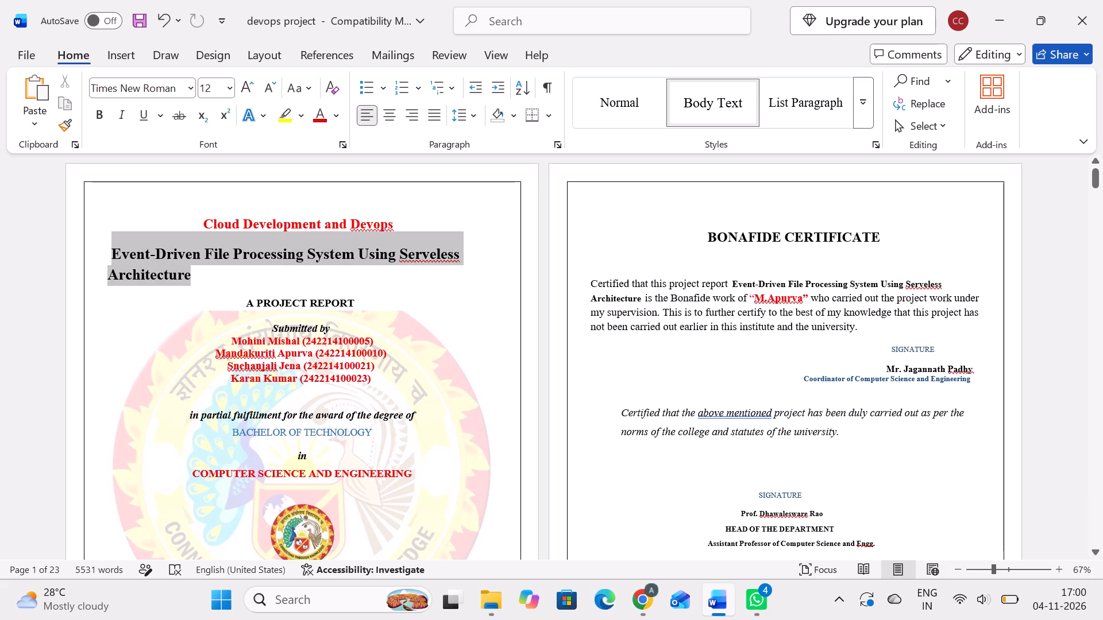
pyautogui.moveTo(174, 280); pyautogui.dragTo(176, 278)
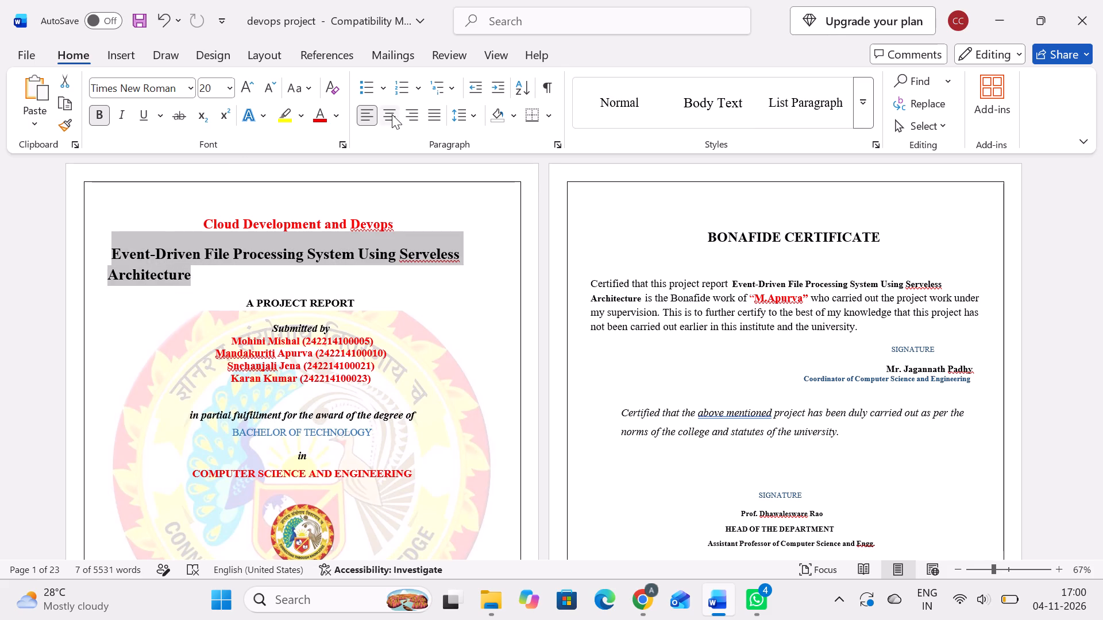
pyautogui.click(389, 114)
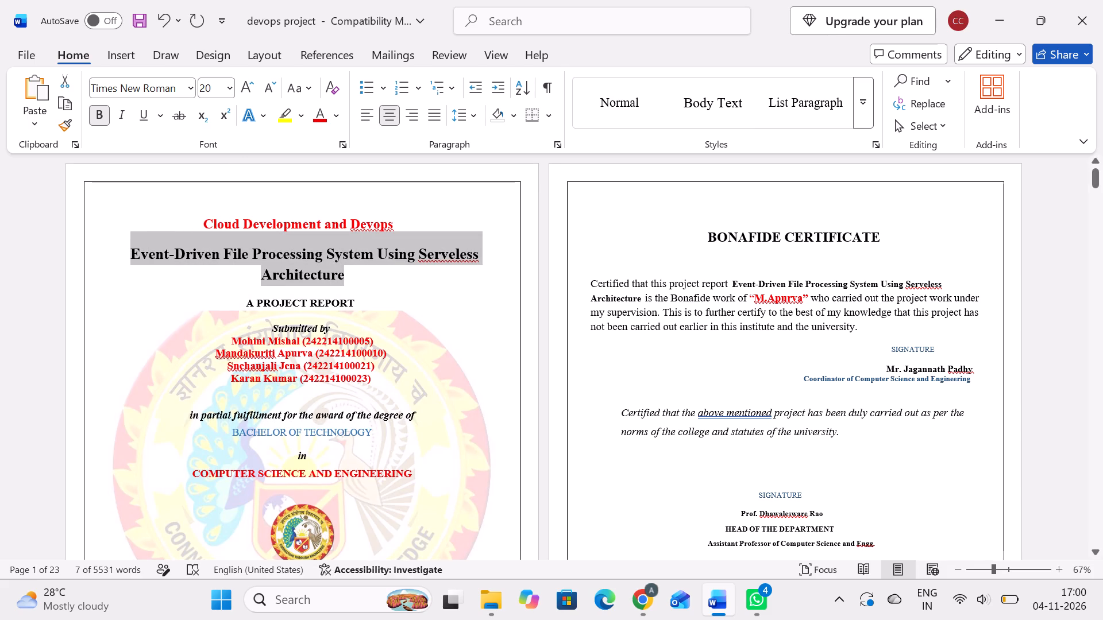
pyautogui.click(155, 332)
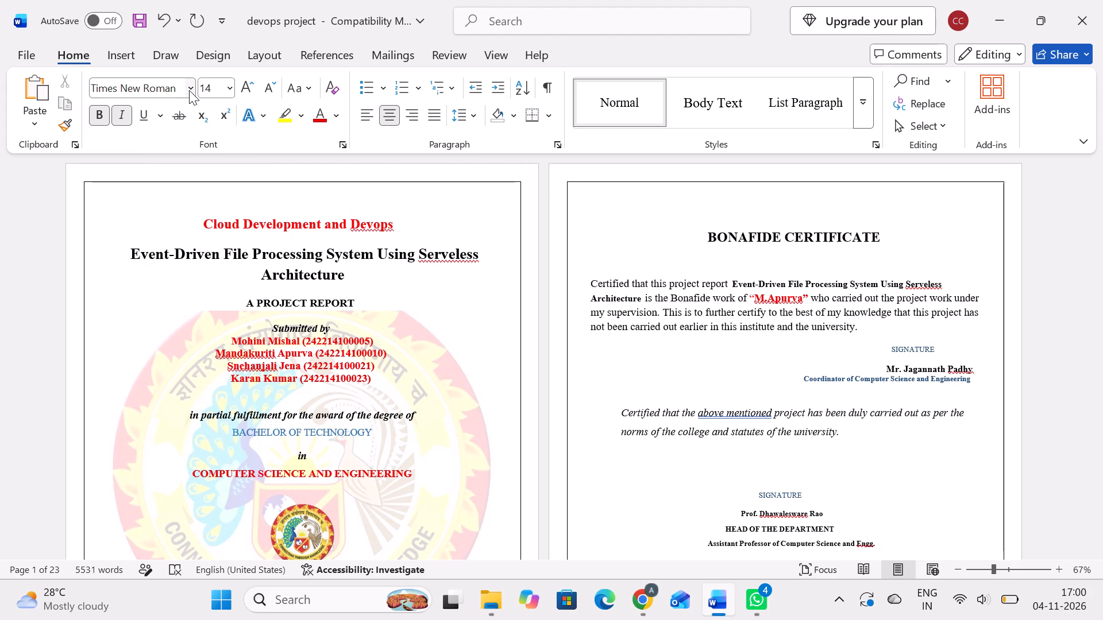
# Save the report in Downloads as a Word document named "DEVOPS project", accepting the upgrade to the newest file format.
pyautogui.click(29, 53)
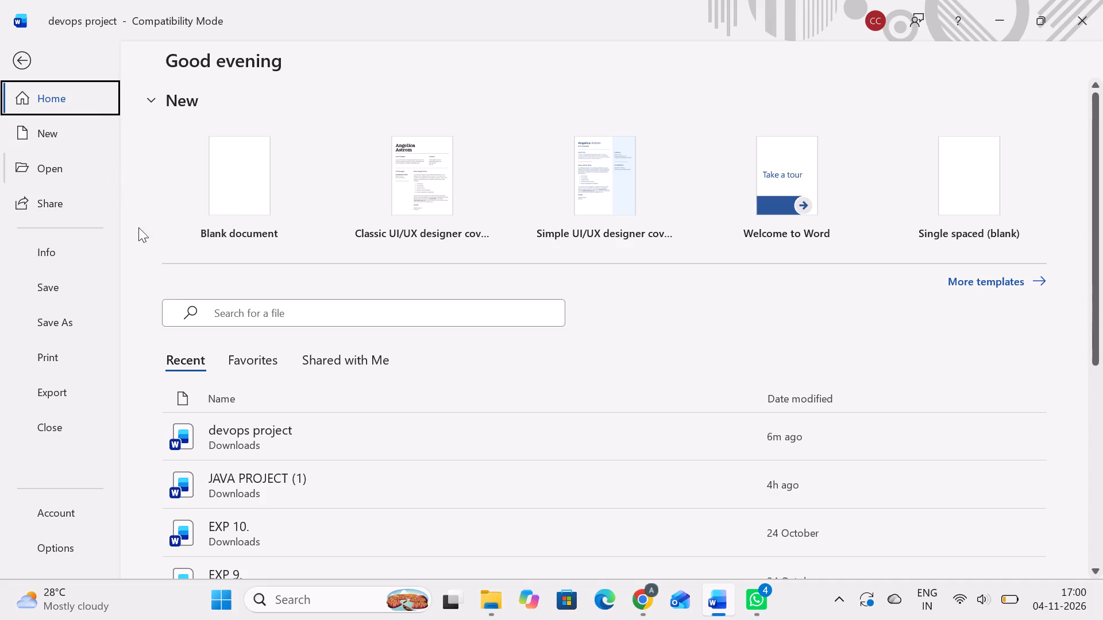
pyautogui.click(45, 327)
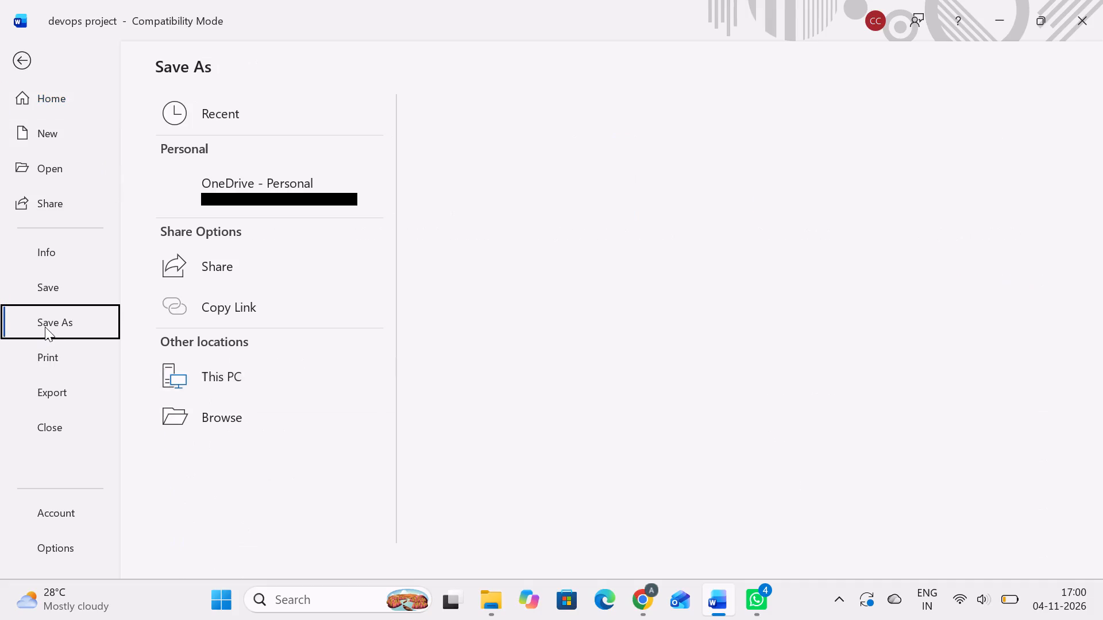
pyautogui.click(238, 449)
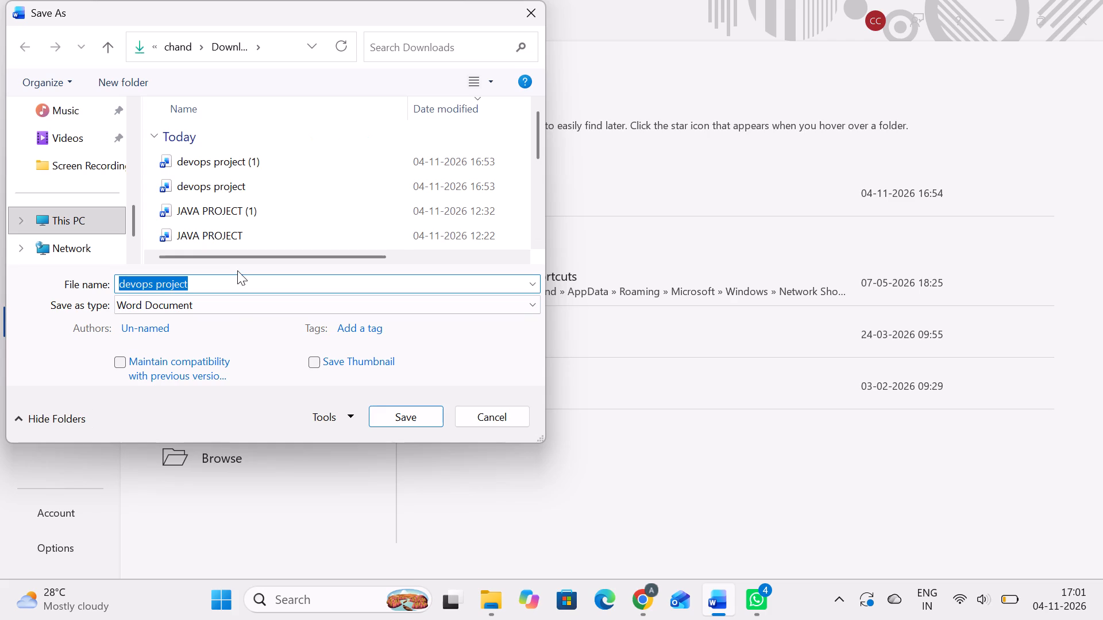
pyautogui.click(232, 284)
pyautogui.press('BackSpace')
pyautogui.press('BackSpace')
pyautogui.press('BackSpace')
pyautogui.press('BackSpace')
pyautogui.press('BackSpace')
pyautogui.press('BackSpace')
pyautogui.press('BackSpace')
pyautogui.press('BackSpace')
pyautogui.press('BackSpace')
pyautogui.press('BackSpace')
pyautogui.press('BackSpace')
pyautogui.press('BackSpace')
pyautogui.press('BackSpace')
pyautogui.press('BackSpace')
pyautogui.press('BackSpace')
pyautogui.press('BackSpace')
pyautogui.press('BackSpace')
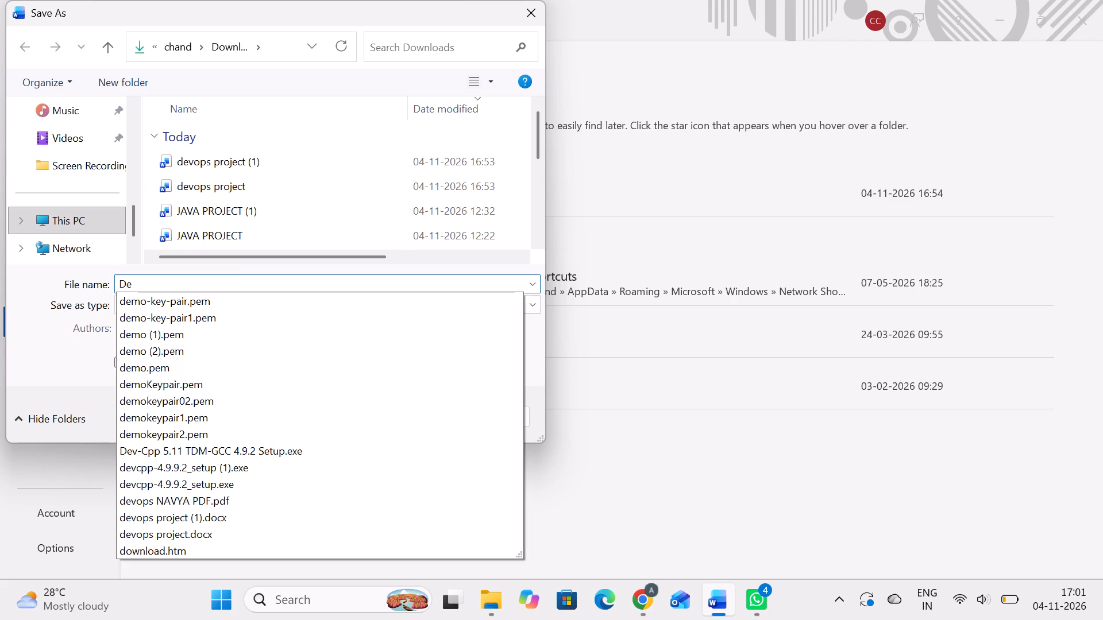
pyautogui.press('BackSpace')
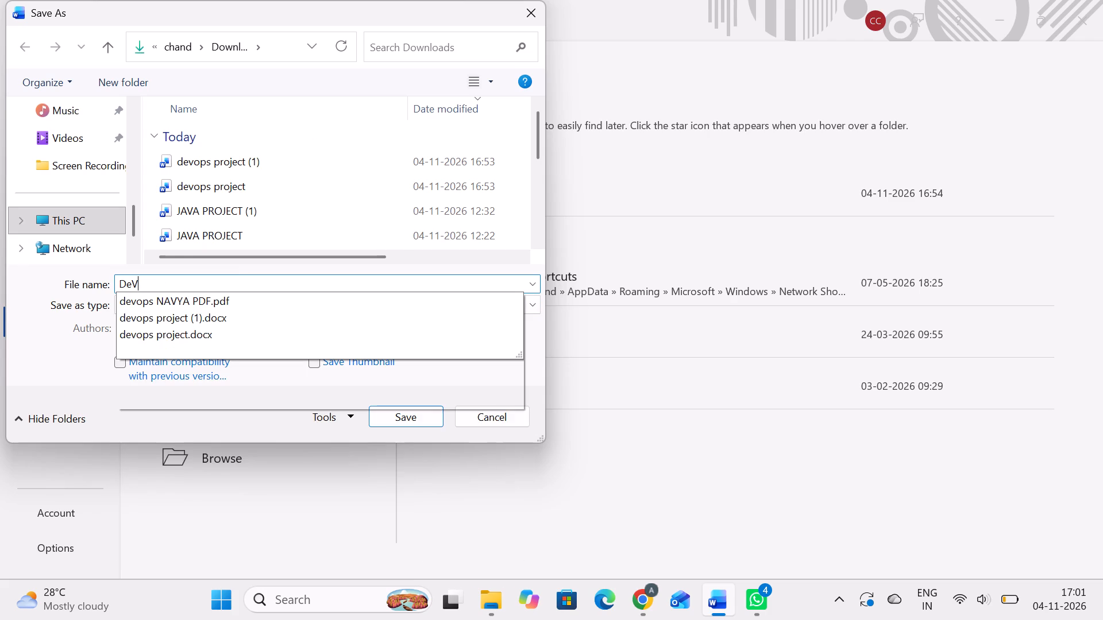
pyautogui.press('BackSpace')
pyautogui.write('VOPS')
pyautogui.press('space')
pyautogui.write('project')
pyautogui.press('space')
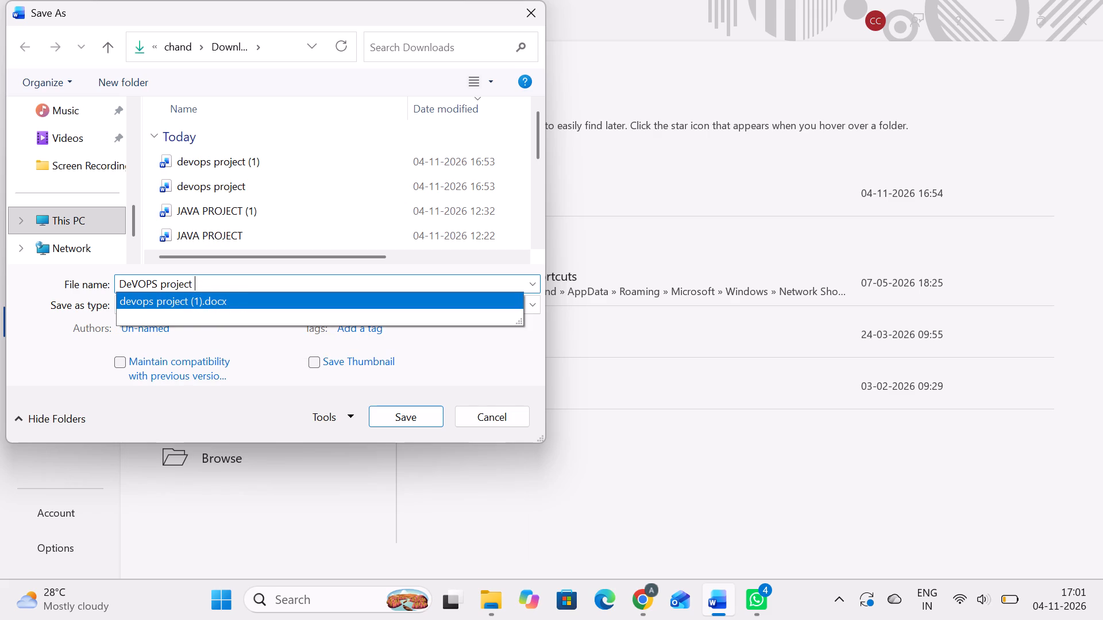
pyautogui.click(228, 283)
pyautogui.click(136, 282)
pyautogui.press('Left')
pyautogui.press('BackSpace')
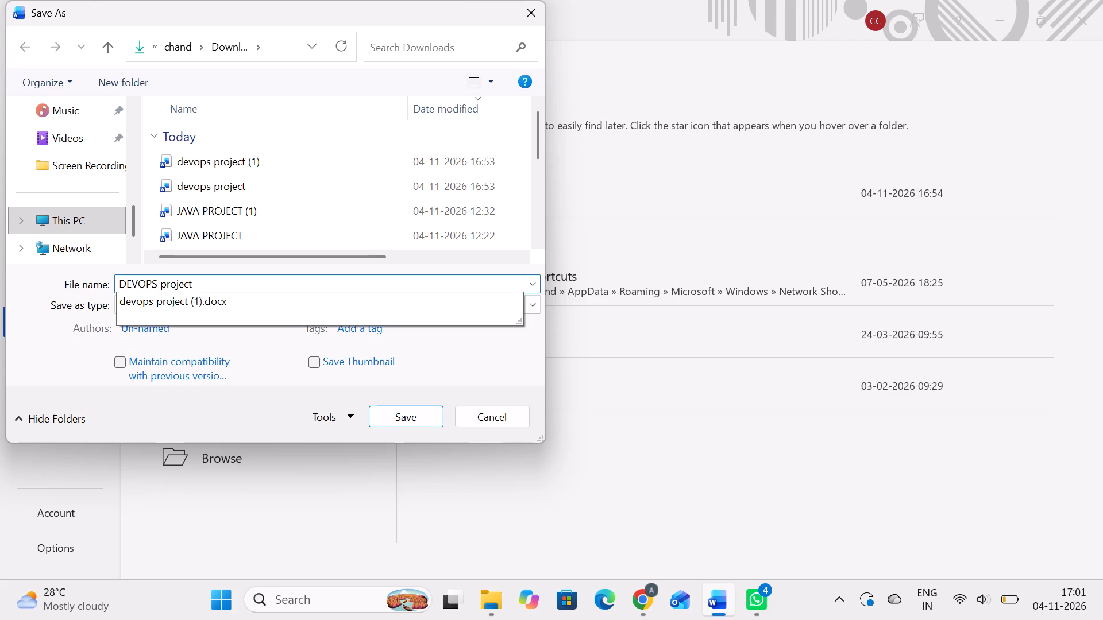
pyautogui.click(198, 287)
pyautogui.moveTo(231, 291); pyautogui.dragTo(257, 368)
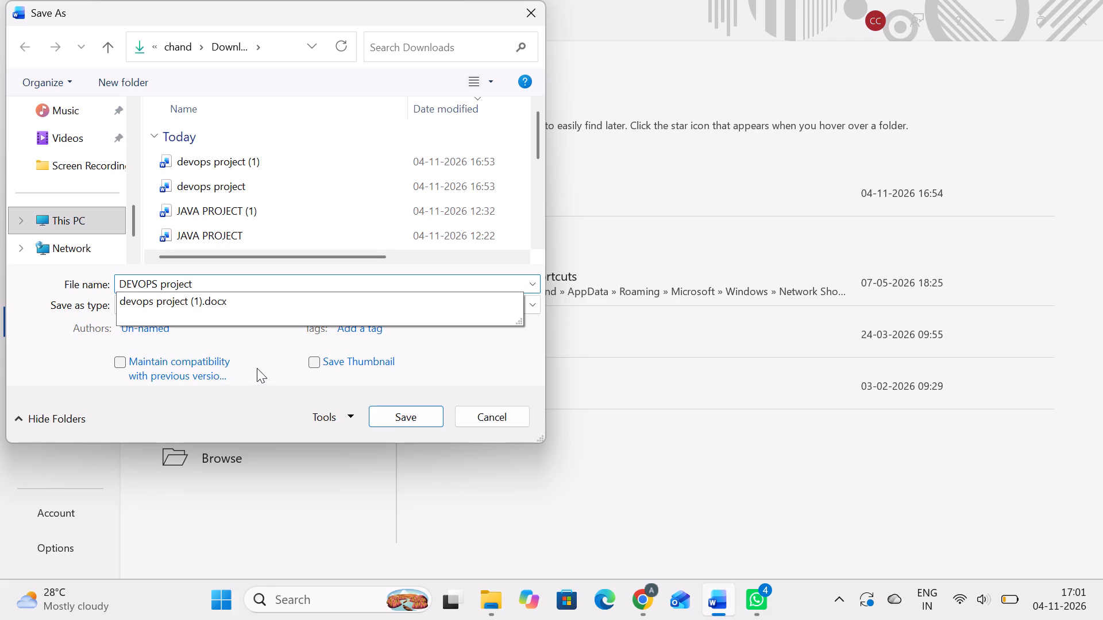
pyautogui.click(257, 368)
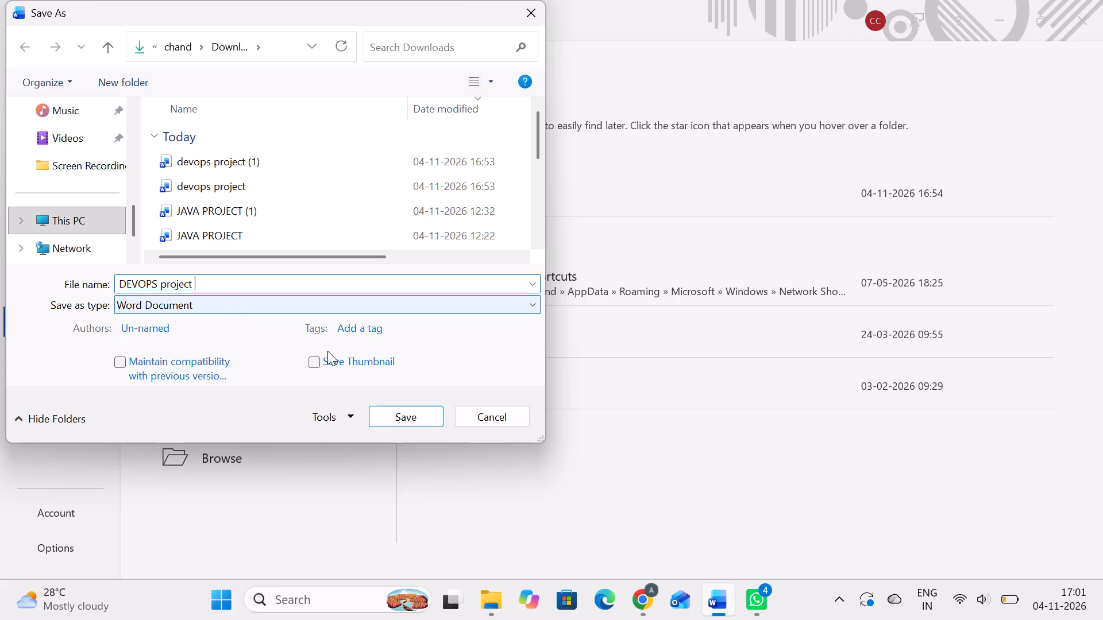
pyautogui.click(398, 417)
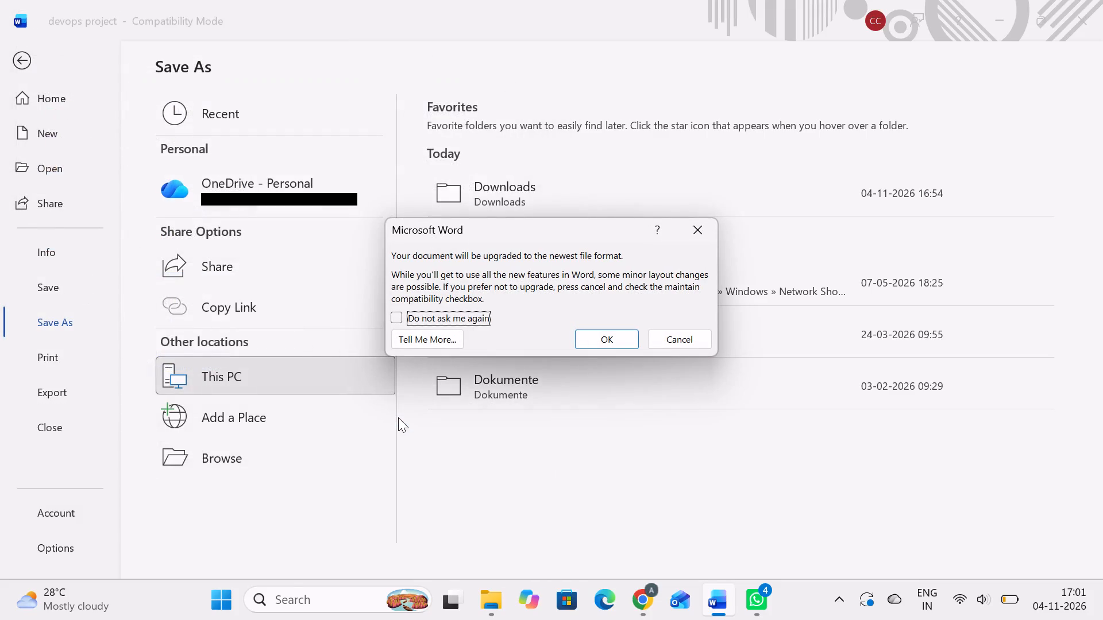
pyautogui.click(608, 330)
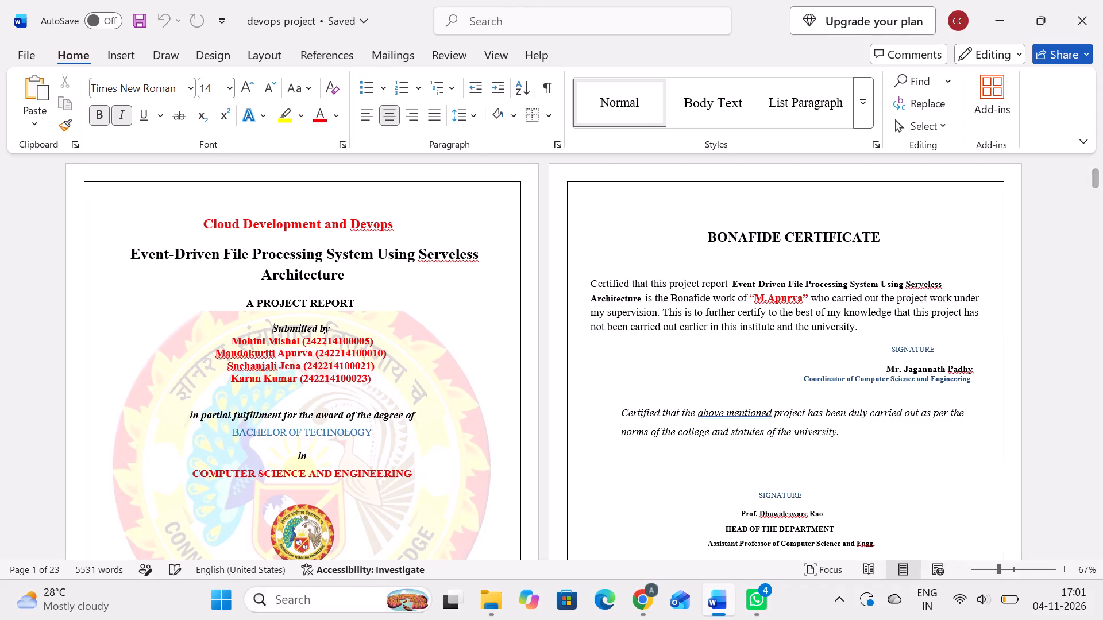
# Switch to File Explorer and look through the OneDrive Documents folder for the saved report.
pyautogui.click(482, 615)
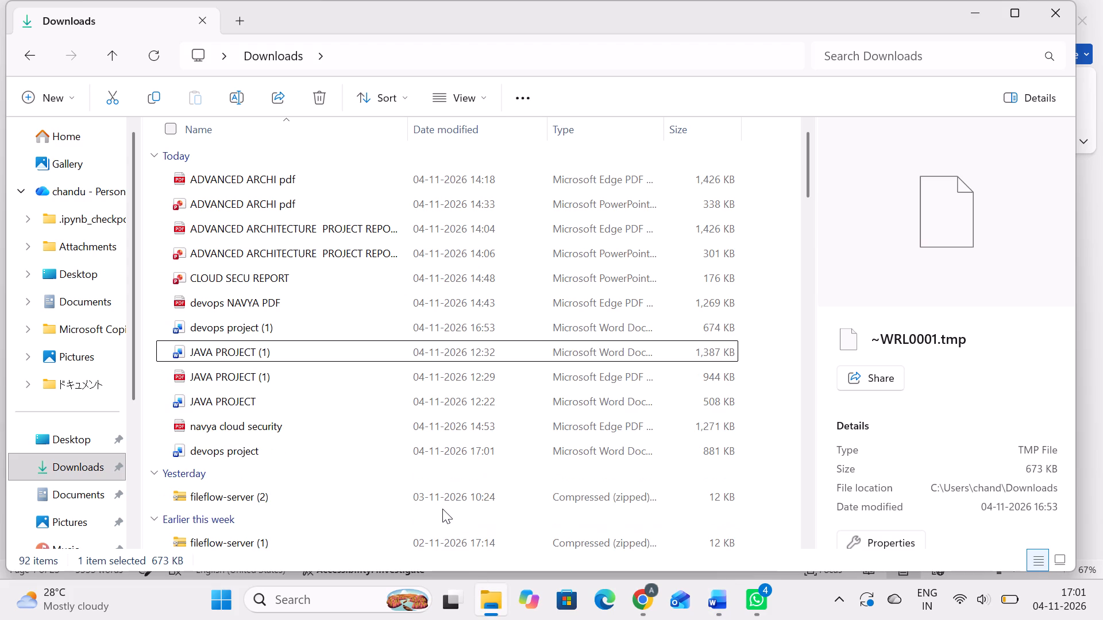
pyautogui.scroll(5, 215, 325)
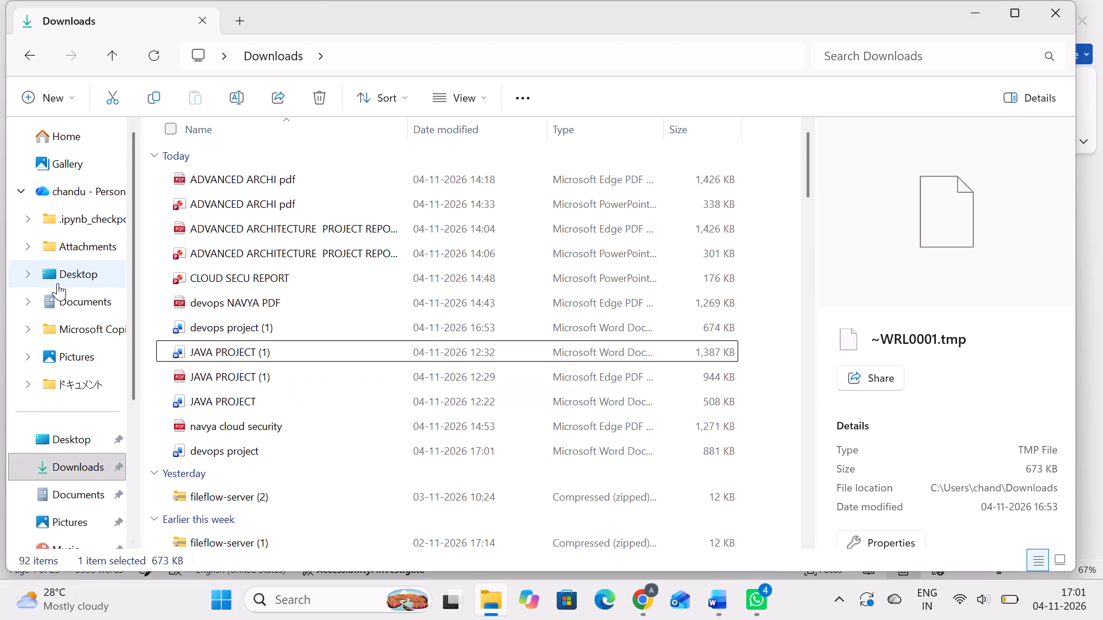
pyautogui.click(58, 296)
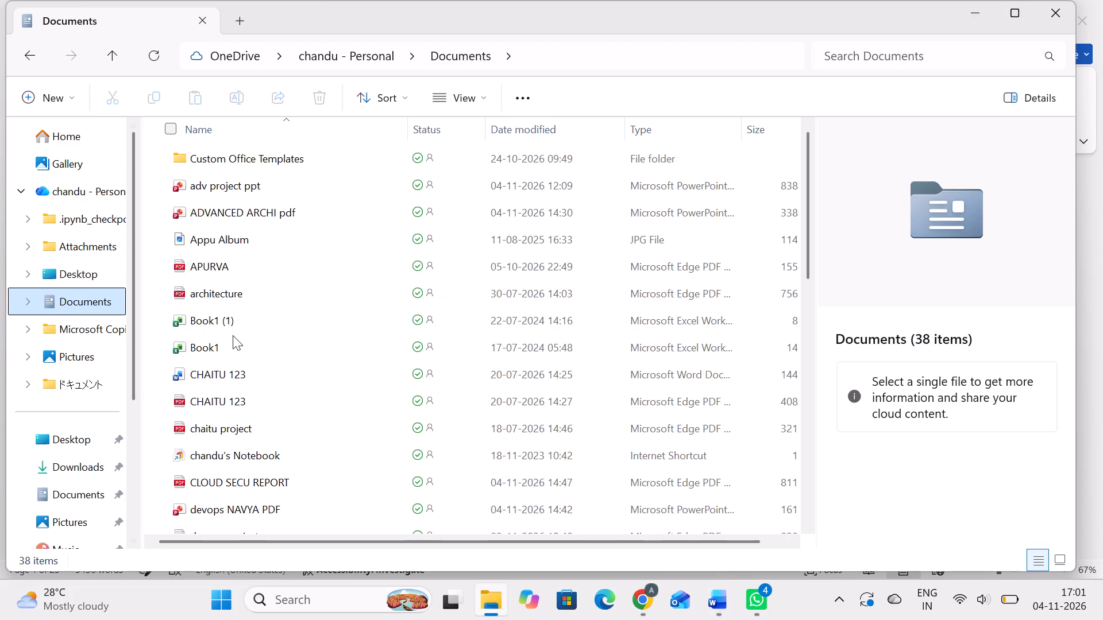
pyautogui.scroll(1, 244, 337)
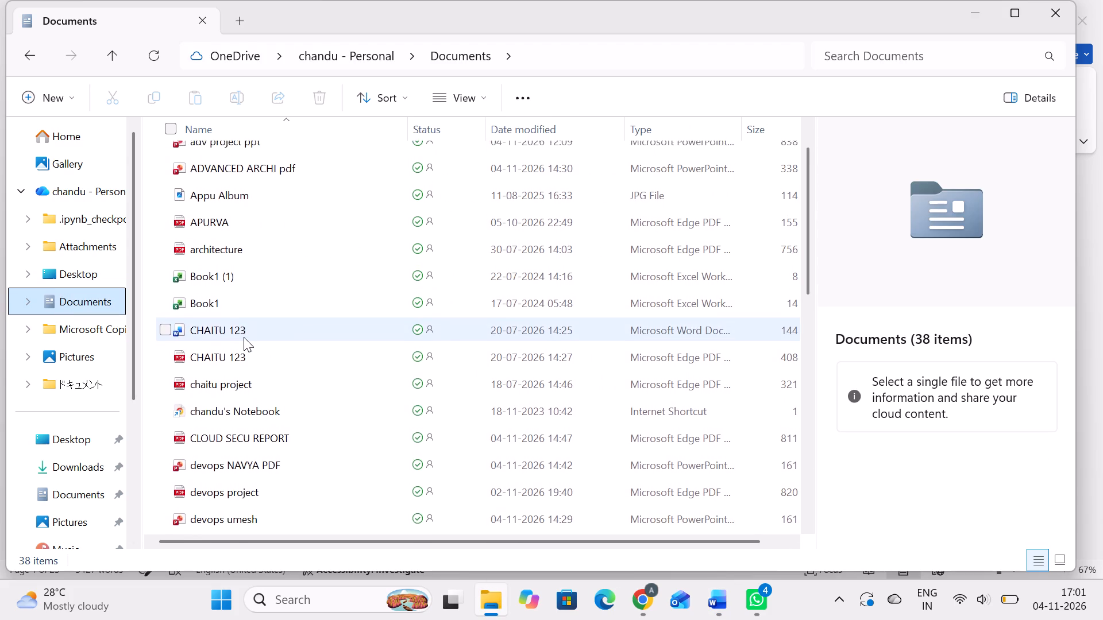
pyautogui.scroll(1, 244, 337)
pyautogui.scroll(-2, 244, 337)
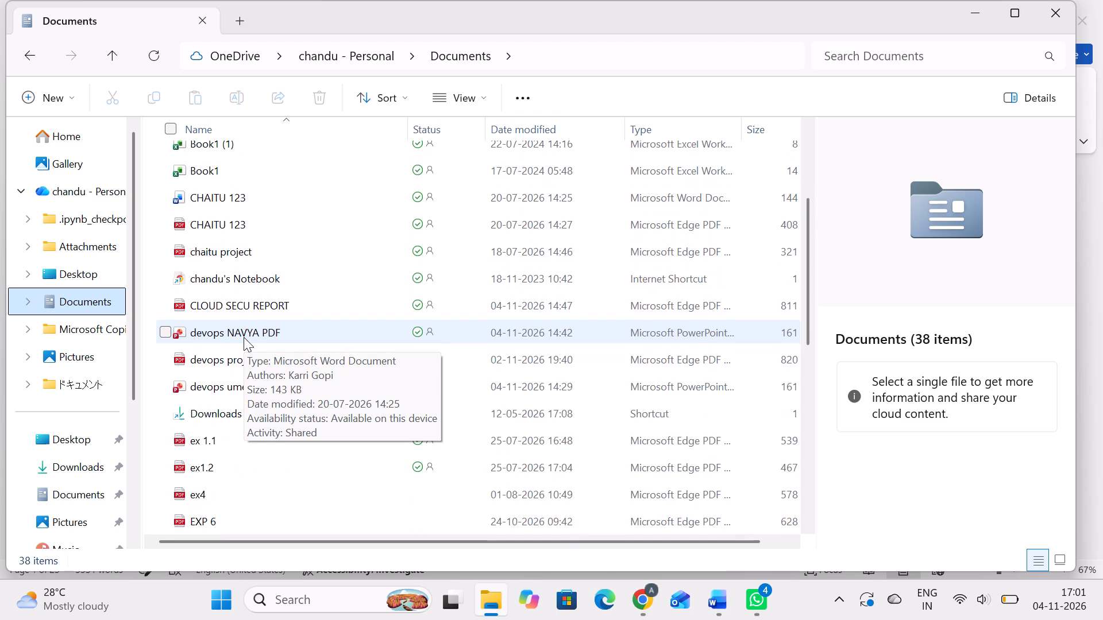
pyautogui.scroll(-1, 244, 337)
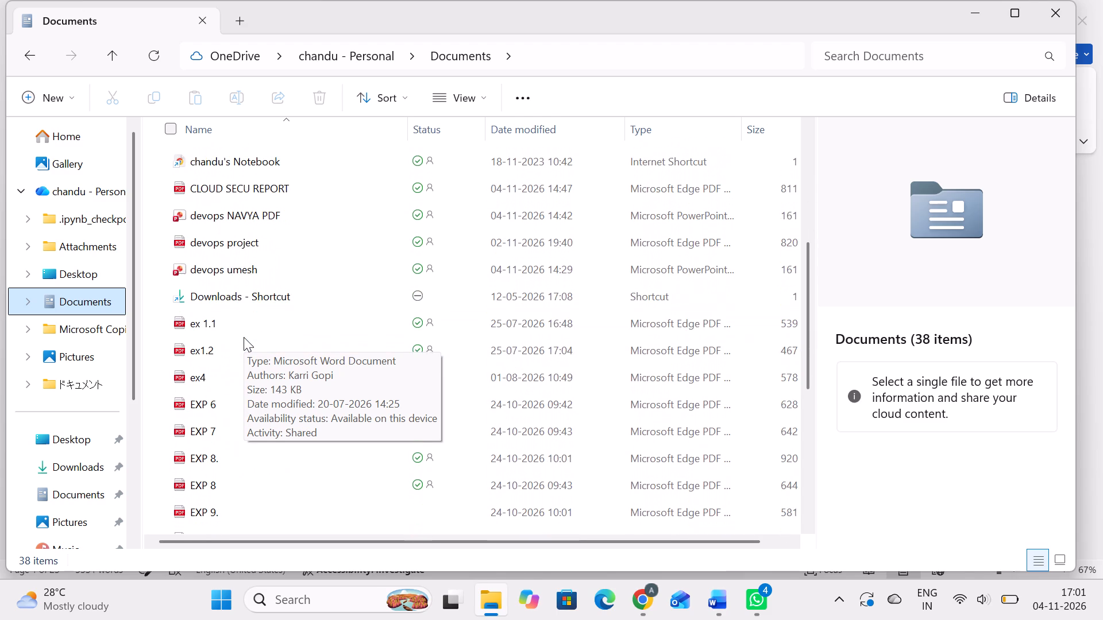
pyautogui.scroll(-3, 244, 337)
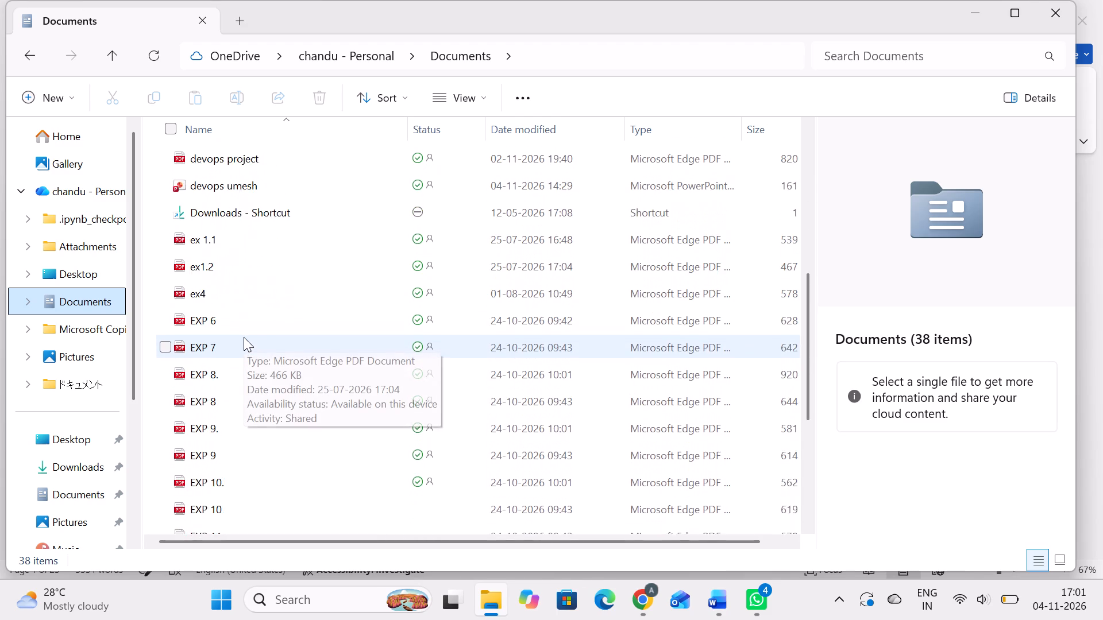
pyautogui.scroll(-2, 244, 337)
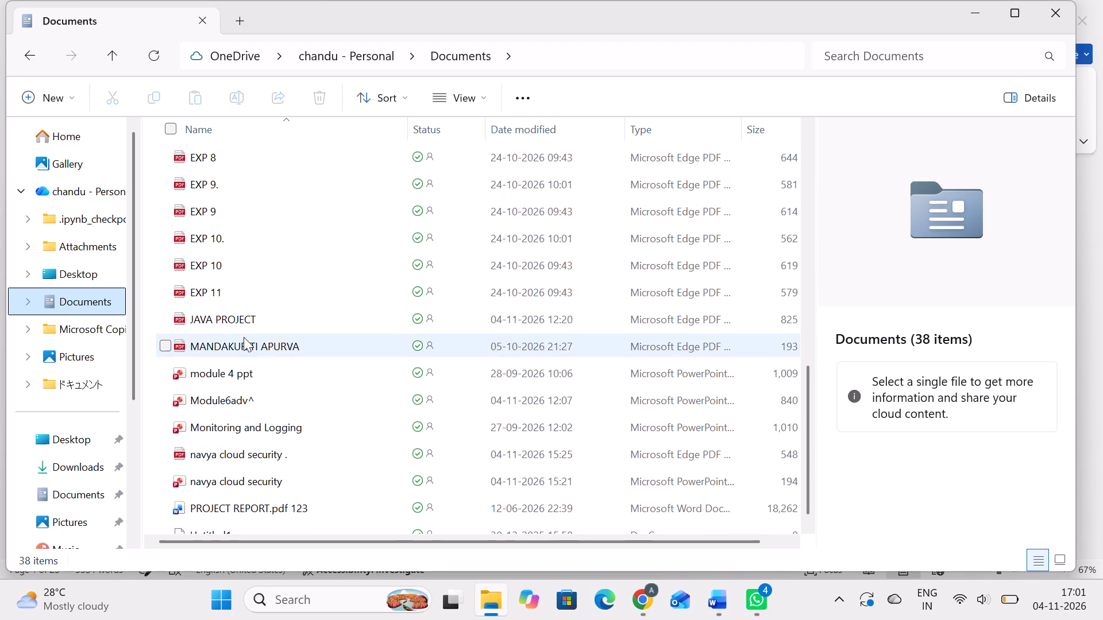
pyautogui.scroll(-3, 244, 337)
pyautogui.scroll(5, 244, 337)
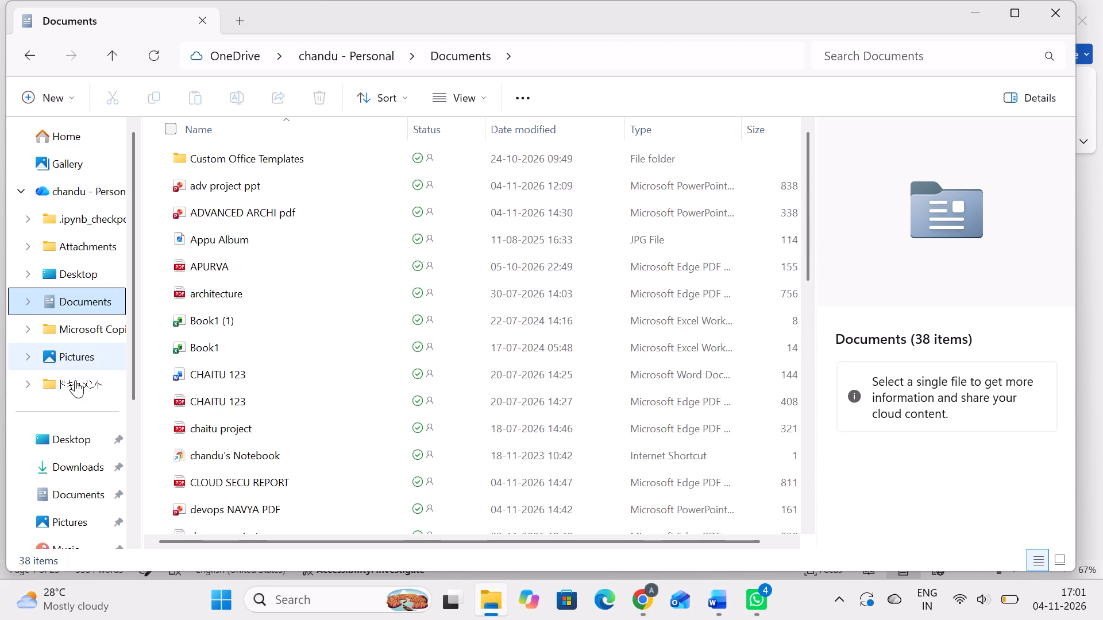
# Browse the Downloads folder and open the "devops project" Word document.
pyautogui.click(74, 468)
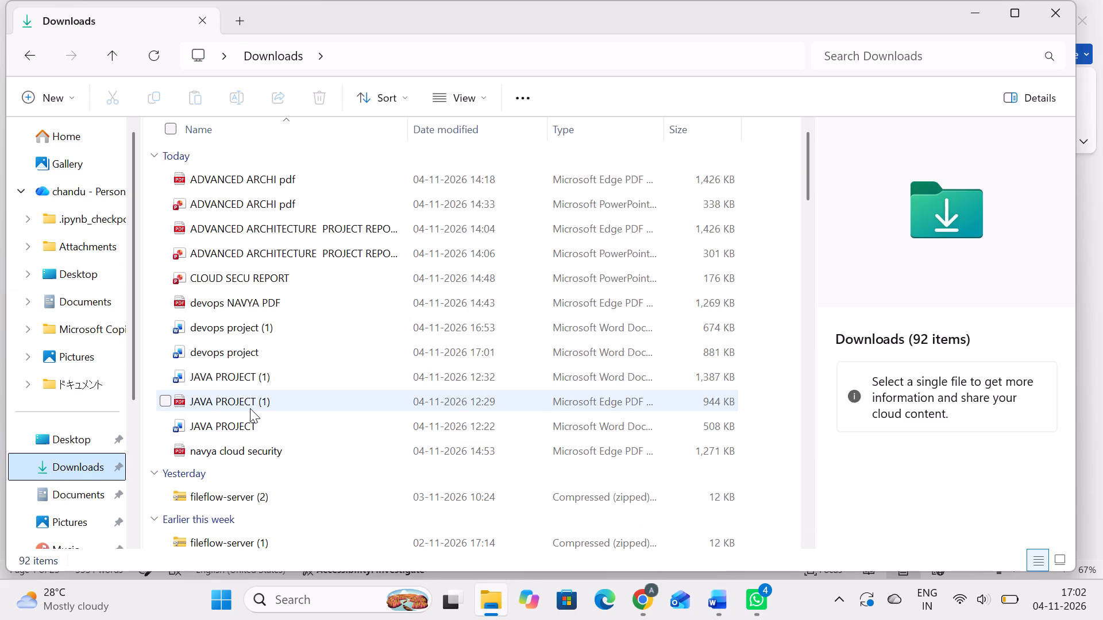
pyautogui.scroll(-1, 250, 408)
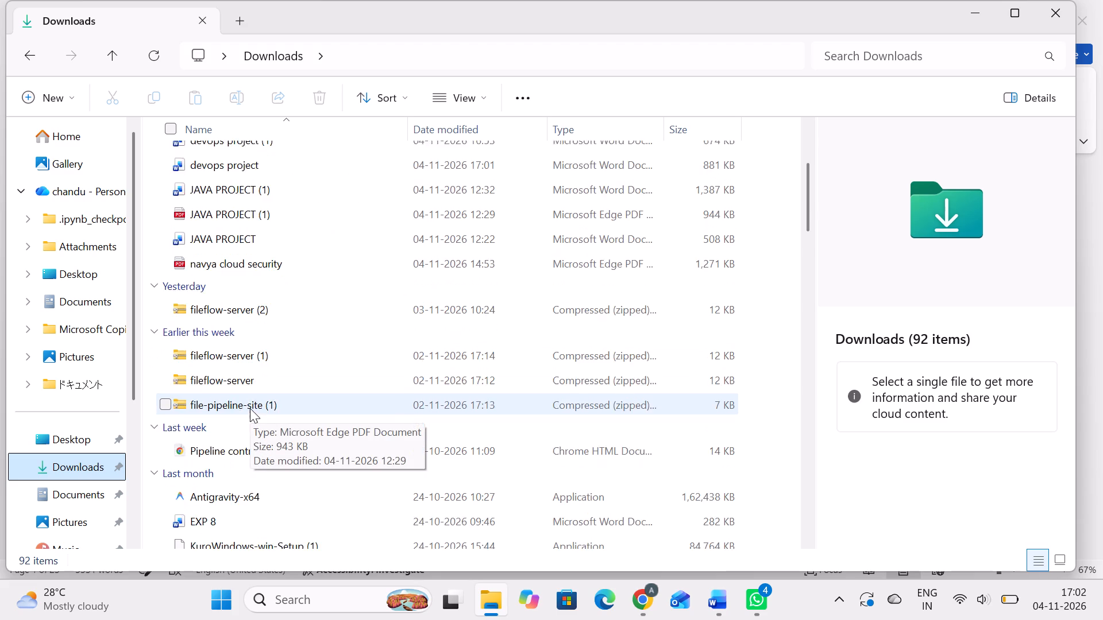
pyautogui.scroll(-5, 250, 408)
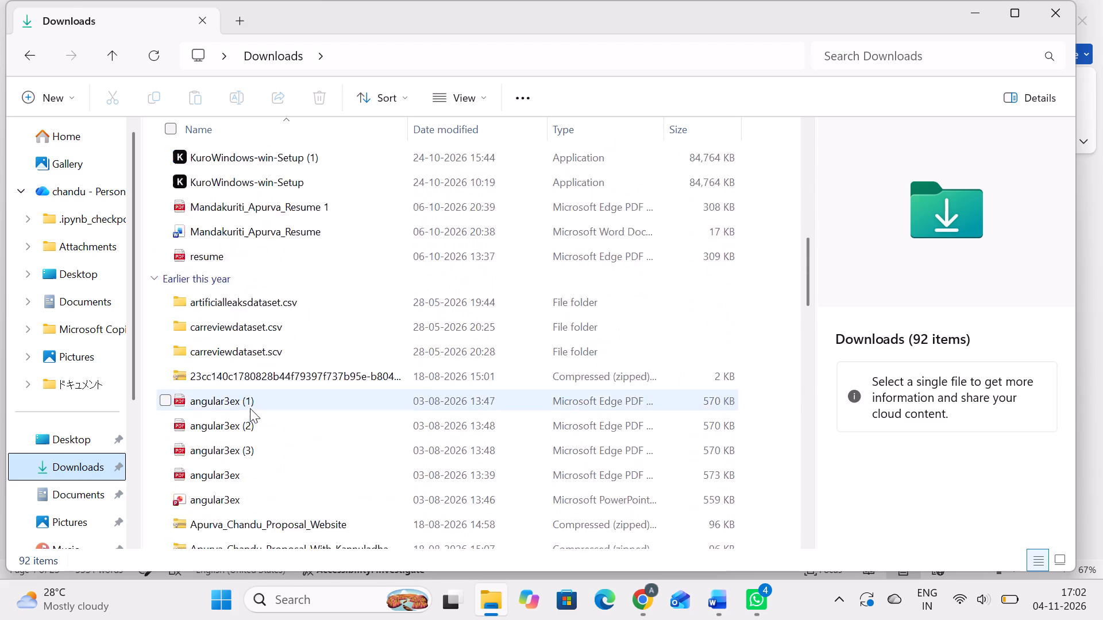
pyautogui.scroll(-3, 250, 408)
pyautogui.scroll(10, 250, 408)
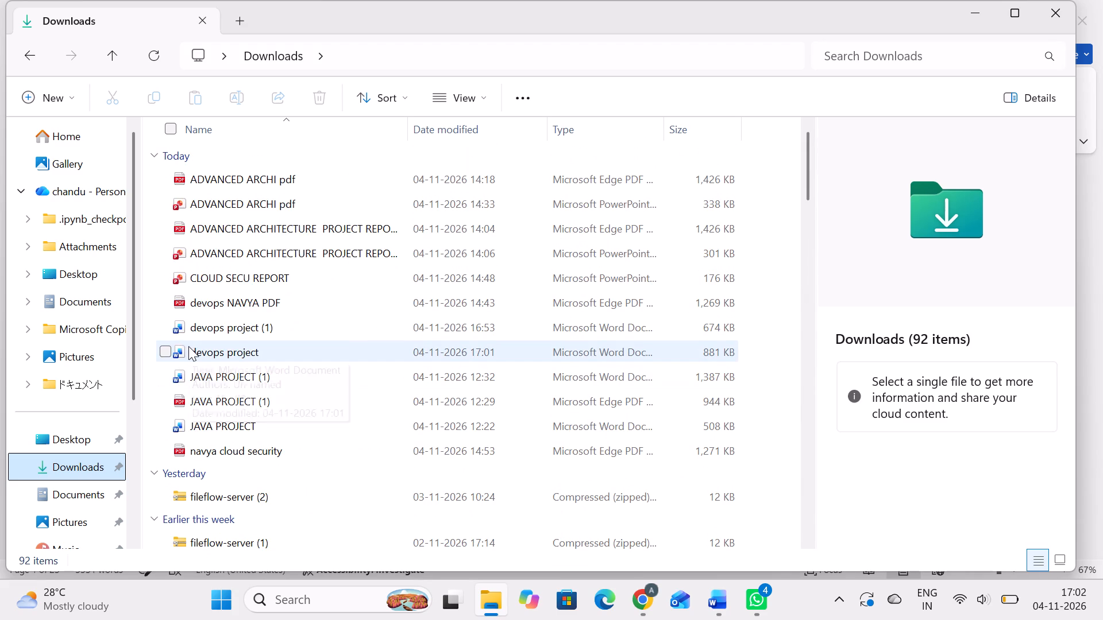
pyautogui.doubleClick(188, 346)
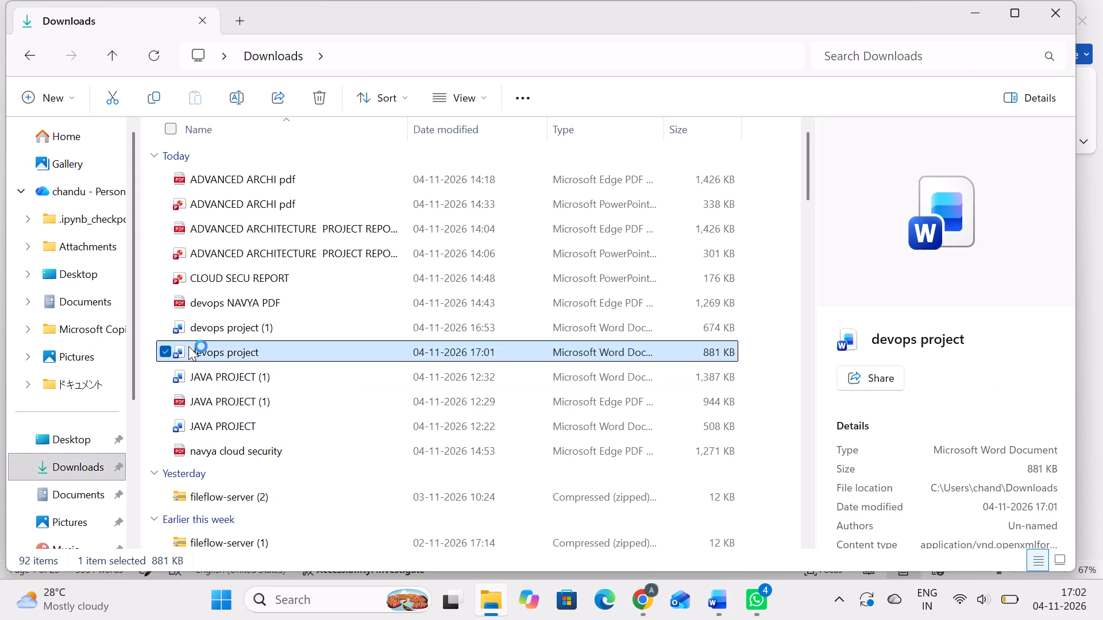
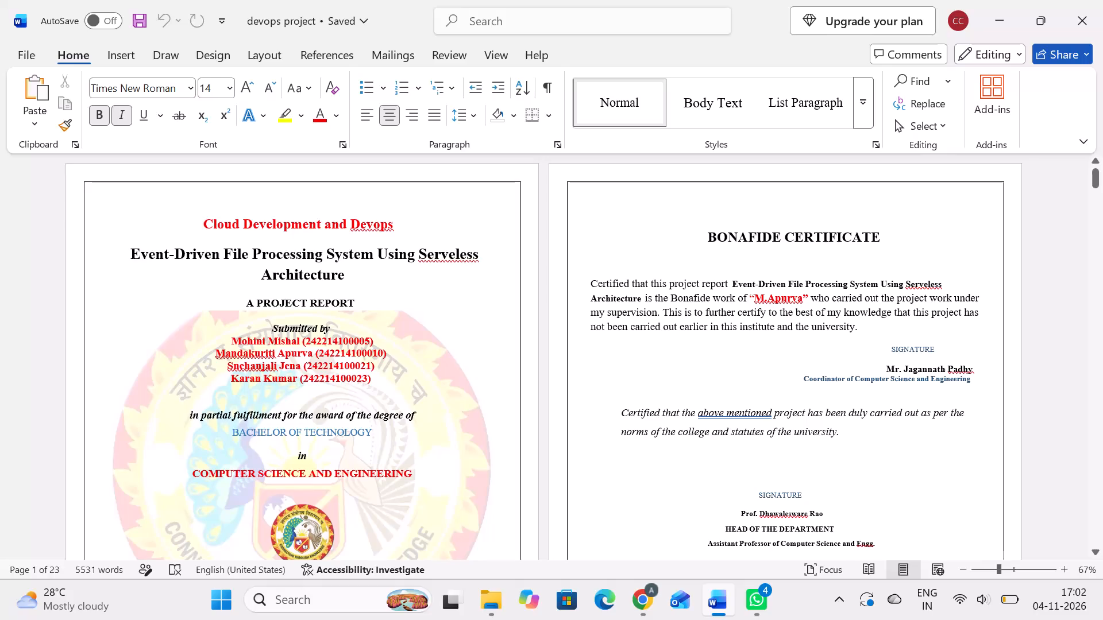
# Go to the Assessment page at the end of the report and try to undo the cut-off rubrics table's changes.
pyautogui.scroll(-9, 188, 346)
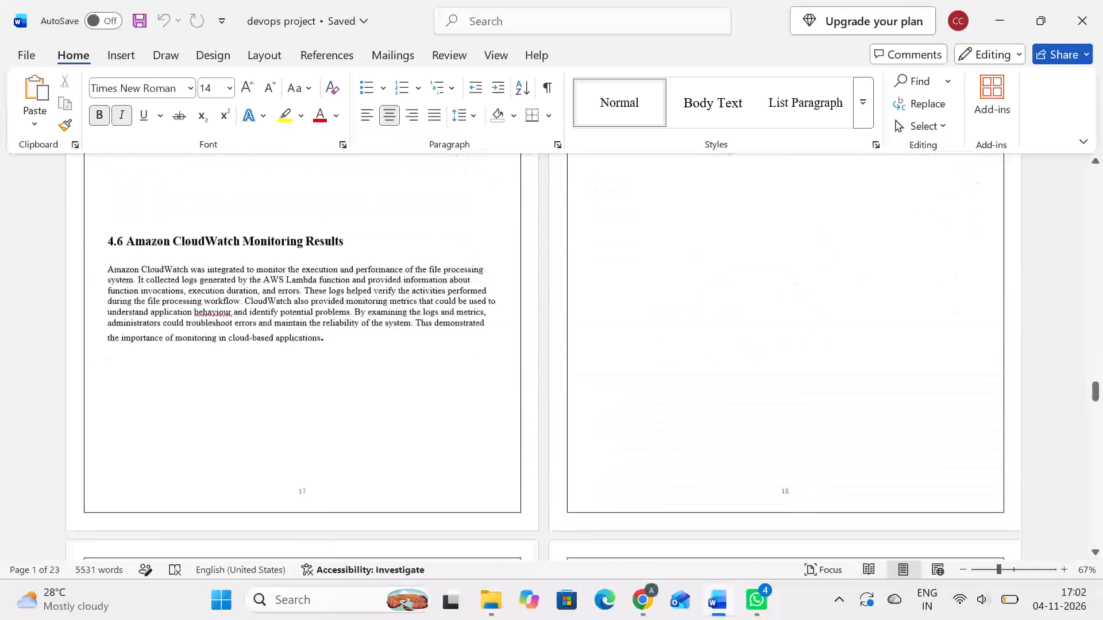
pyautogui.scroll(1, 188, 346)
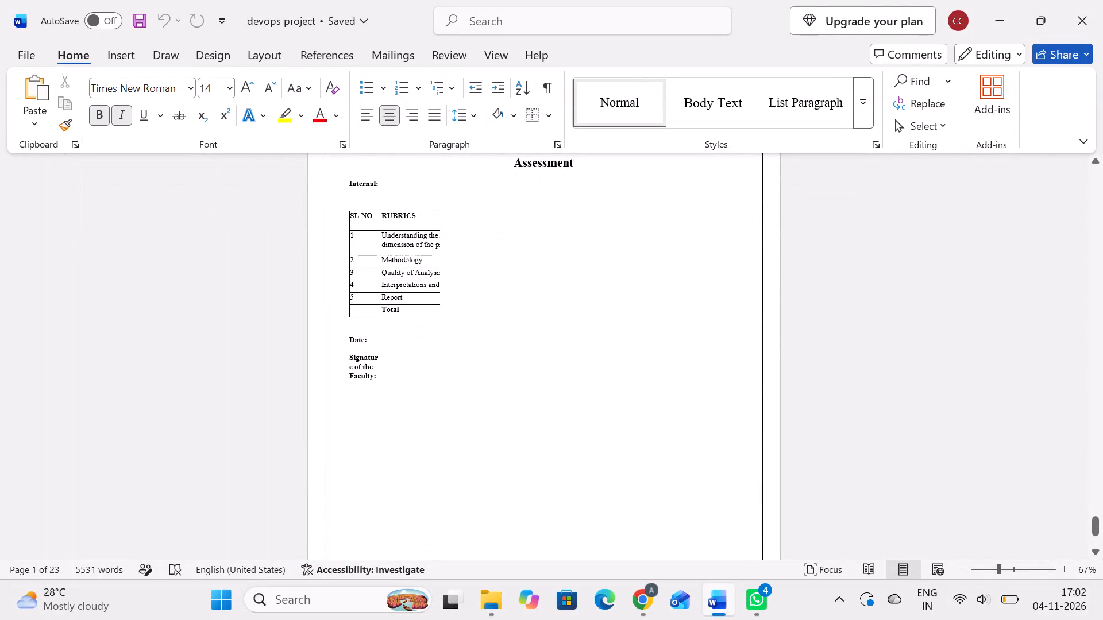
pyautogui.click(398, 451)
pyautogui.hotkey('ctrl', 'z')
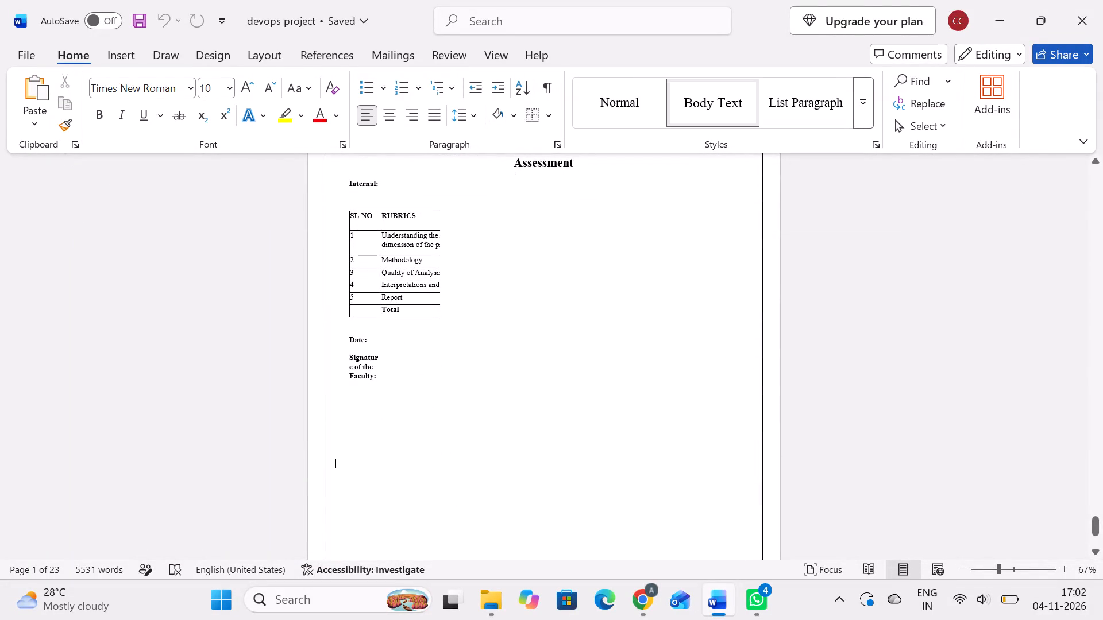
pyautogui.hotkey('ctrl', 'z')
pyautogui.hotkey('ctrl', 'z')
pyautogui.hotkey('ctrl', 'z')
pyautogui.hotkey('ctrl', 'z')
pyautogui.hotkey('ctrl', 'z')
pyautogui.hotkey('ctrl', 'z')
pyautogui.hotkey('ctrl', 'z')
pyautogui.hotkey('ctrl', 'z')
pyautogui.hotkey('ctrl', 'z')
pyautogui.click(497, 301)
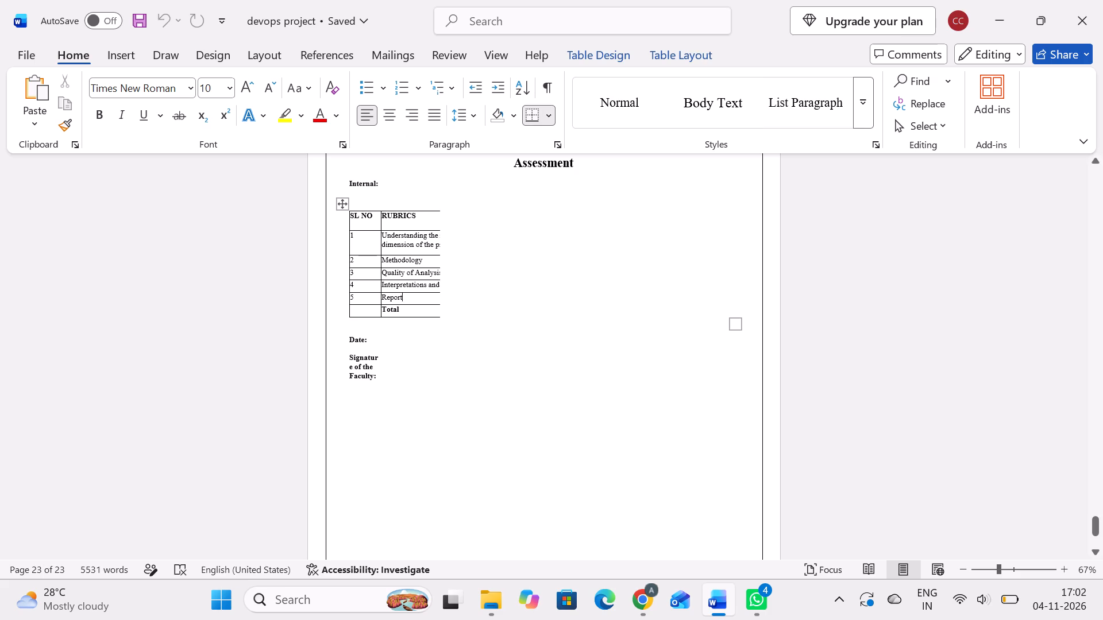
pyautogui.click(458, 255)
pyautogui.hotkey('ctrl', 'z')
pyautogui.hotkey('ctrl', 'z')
# Examine the Assessment page's heading, rubrics table and signature area, along with the pages just before it.
pyautogui.scroll(5, 558, 255)
pyautogui.scroll(-1, 558, 255)
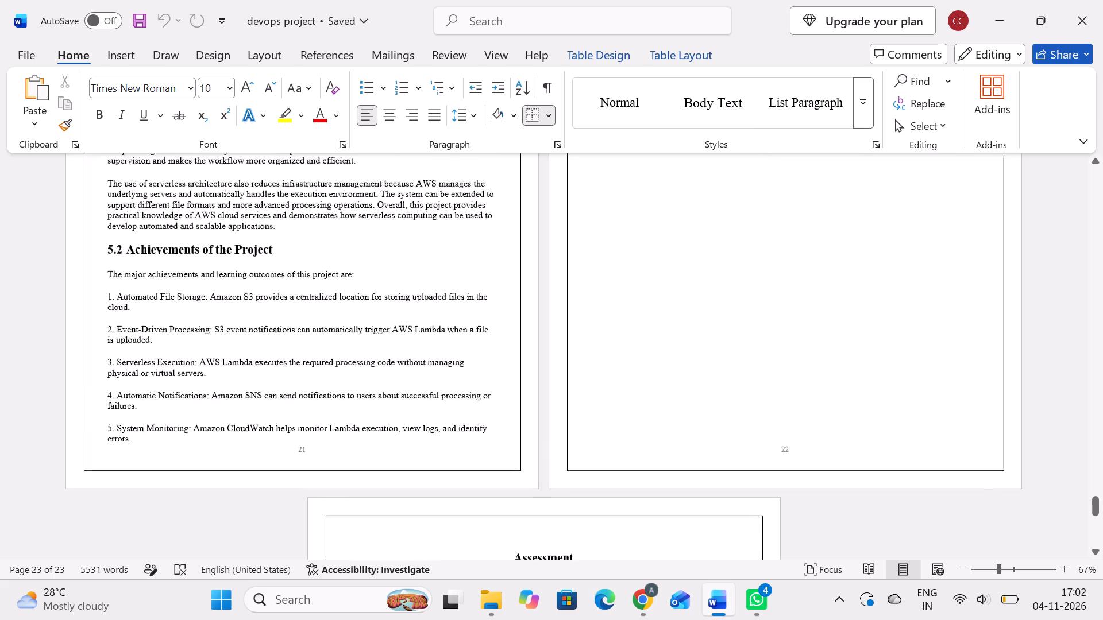
pyautogui.scroll(-1, 558, 255)
pyautogui.scroll(1, 558, 255)
pyautogui.click(489, 435)
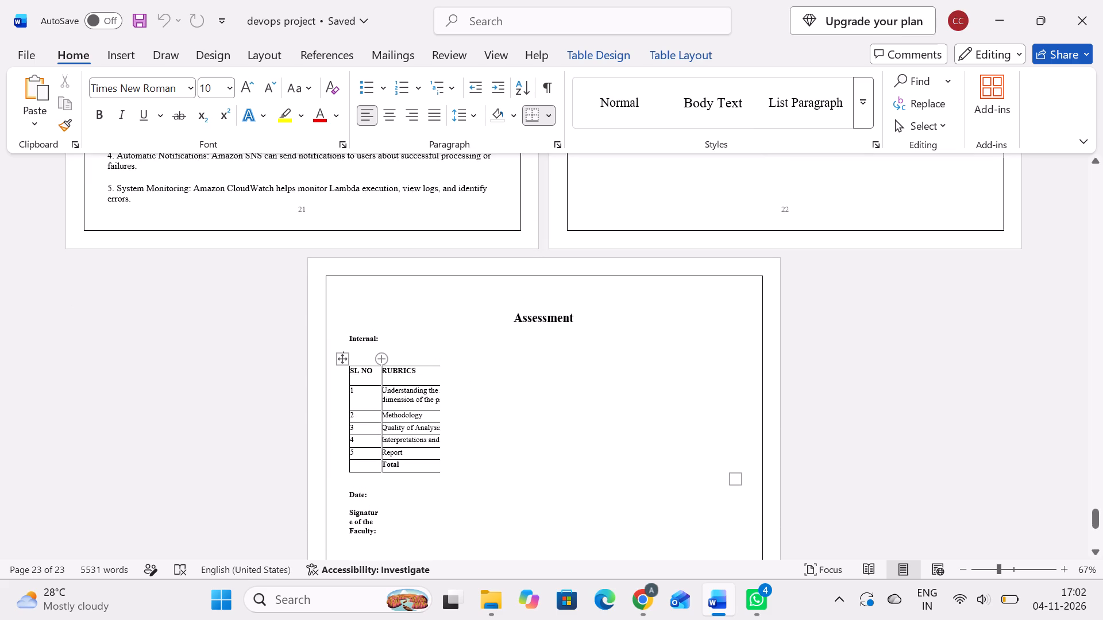
pyautogui.moveTo(394, 346); pyautogui.dragTo(337, 368)
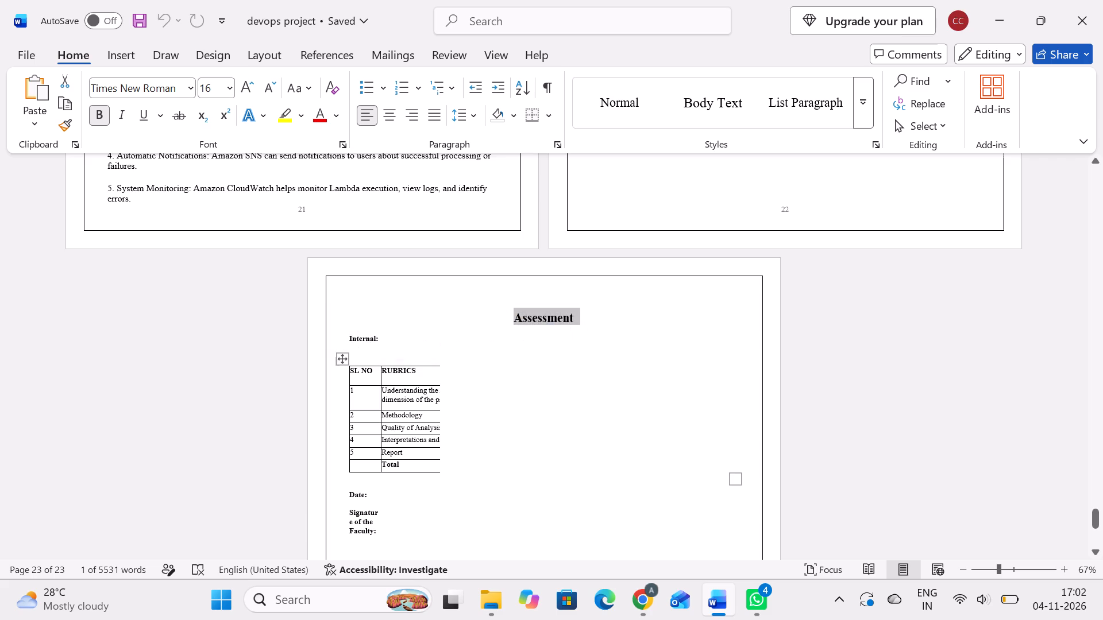
pyautogui.click(538, 438)
pyautogui.doubleClick(492, 416)
pyautogui.scroll(-1, 492, 416)
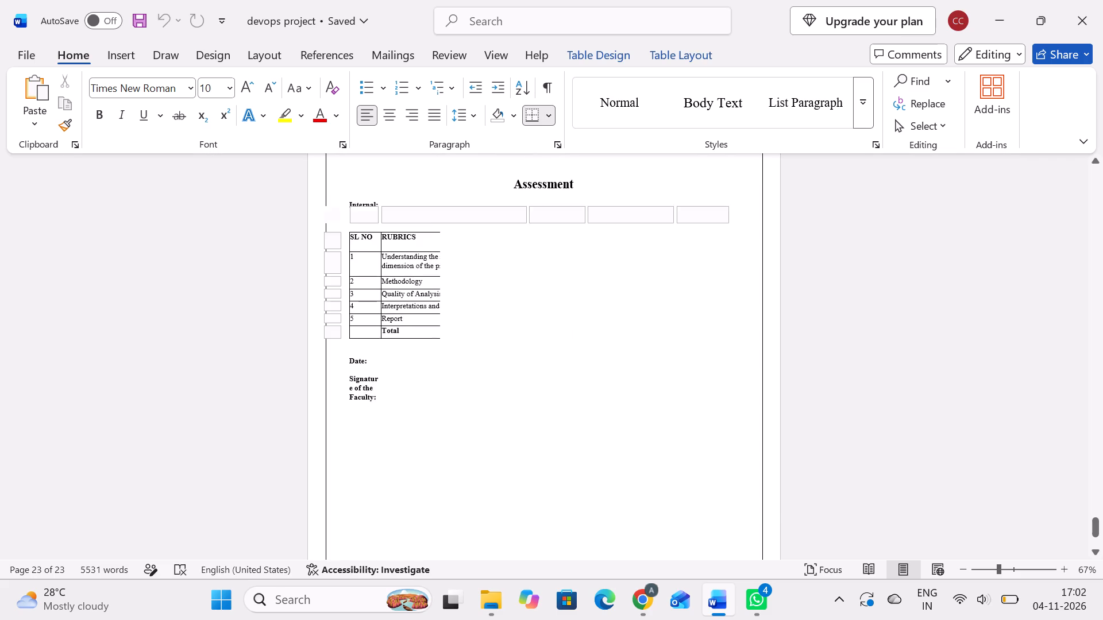
pyautogui.scroll(-1, 492, 416)
pyautogui.click(497, 354)
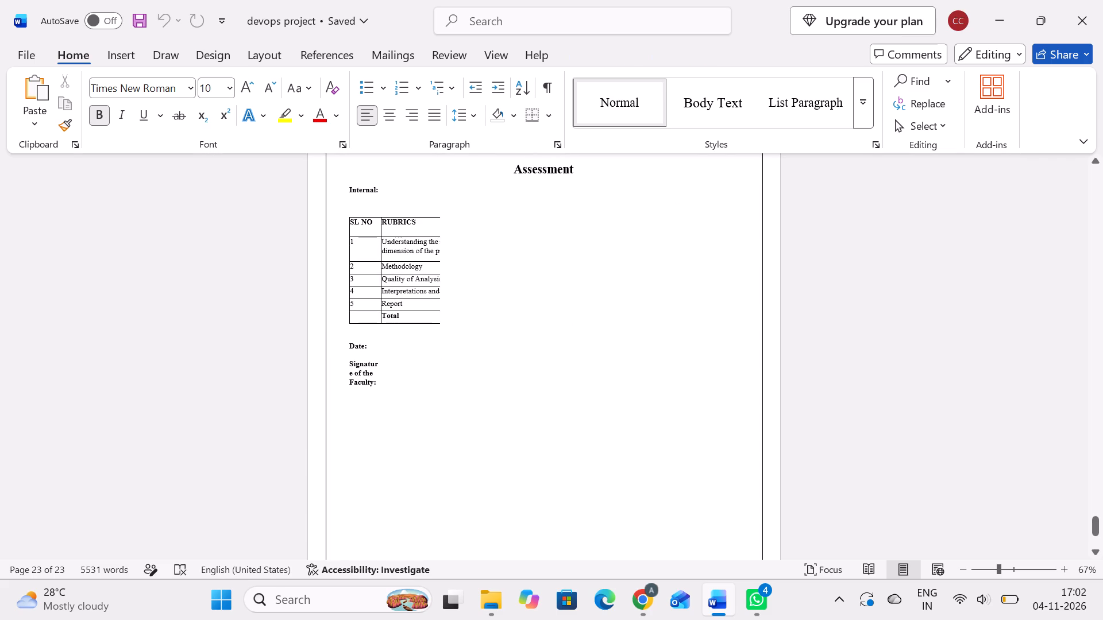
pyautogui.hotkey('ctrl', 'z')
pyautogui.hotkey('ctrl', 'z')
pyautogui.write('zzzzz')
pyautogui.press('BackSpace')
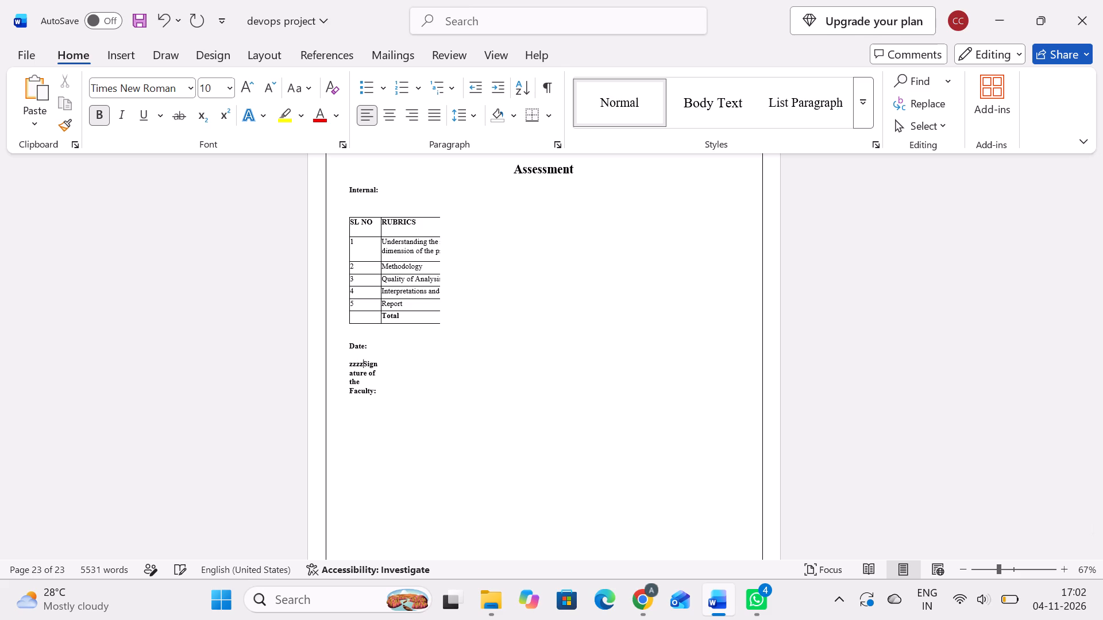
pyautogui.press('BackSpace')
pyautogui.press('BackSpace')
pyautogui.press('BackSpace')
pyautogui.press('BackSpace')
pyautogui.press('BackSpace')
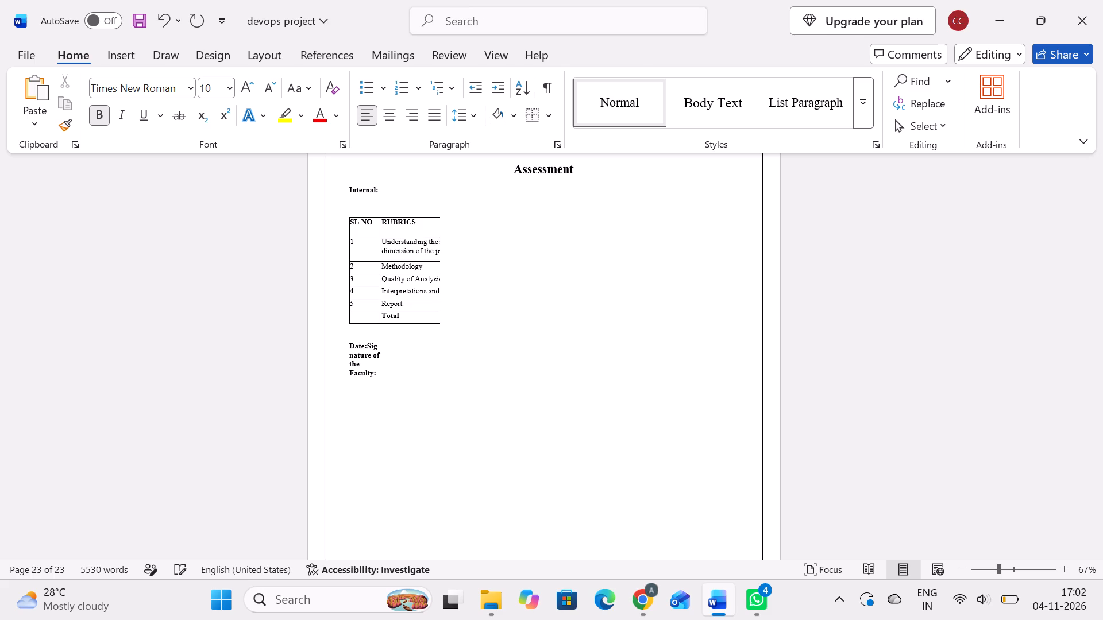
# Delete the entire Assessment page content, from the heading through the rubrics table to the Date and Signature lines.
pyautogui.scroll(1, 534, 382)
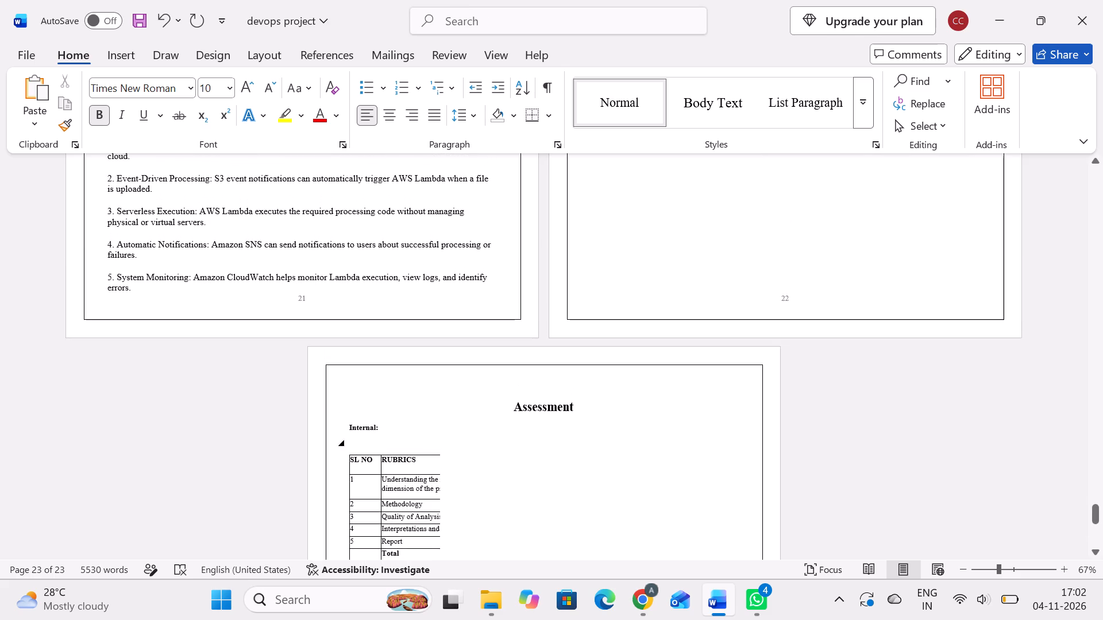
pyautogui.moveTo(326, 374); pyautogui.dragTo(526, 559)
pyautogui.press('BackSpace')
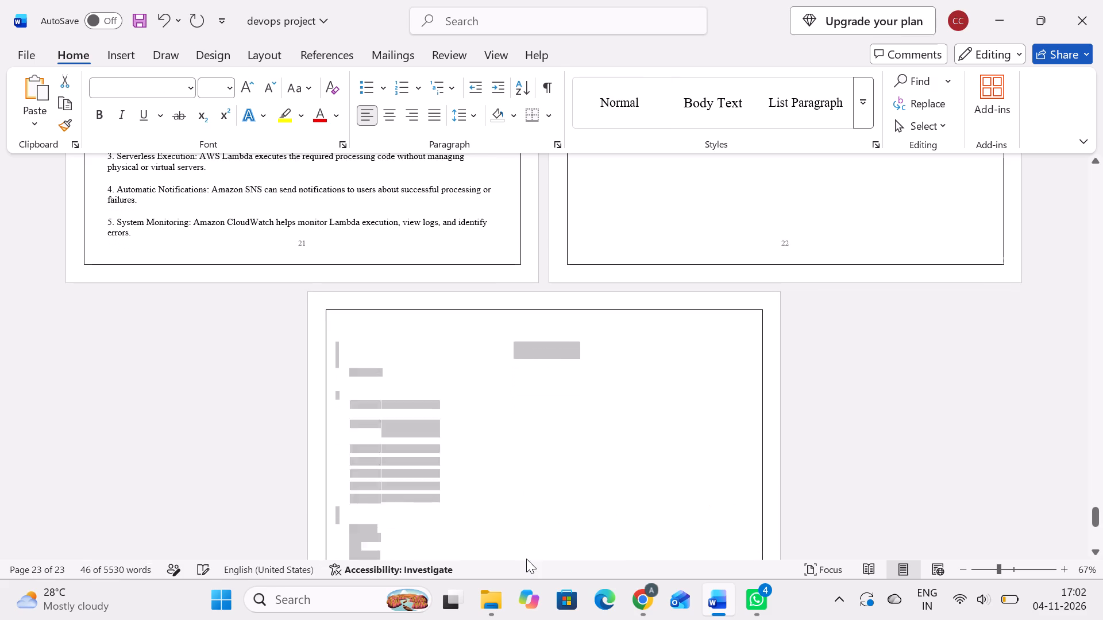
# Paste the previously copied Assessment section, with its full rubrics table, onto the emptied last page.
pyautogui.scroll(-1, 526, 559)
pyautogui.scroll(3, 526, 559)
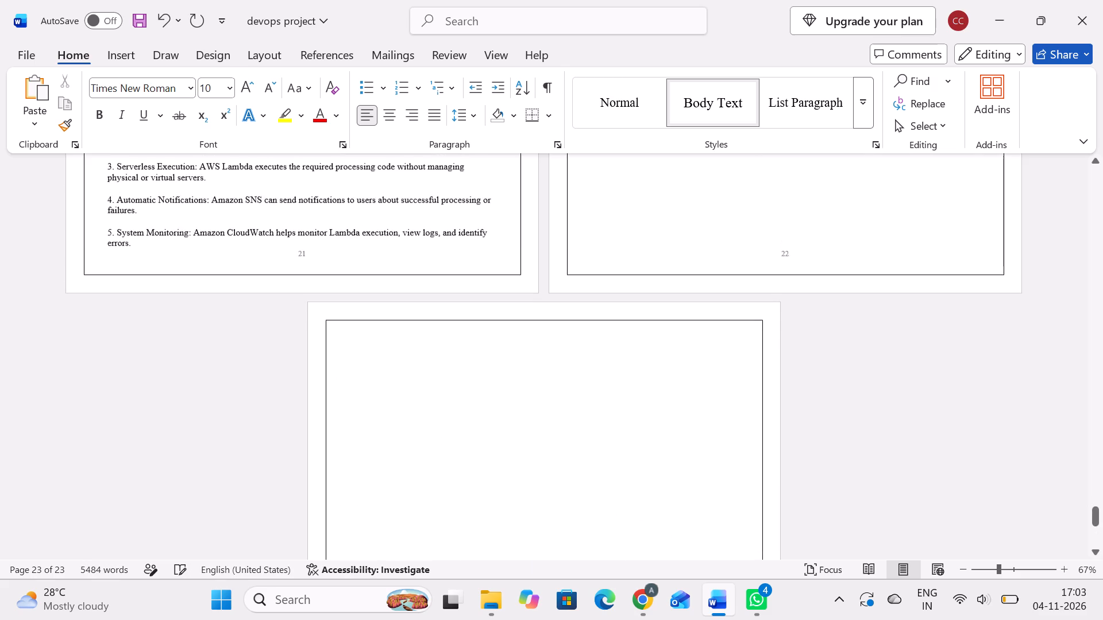
pyautogui.scroll(4, 526, 559)
pyautogui.scroll(-1, 526, 559)
pyautogui.scroll(1, 526, 559)
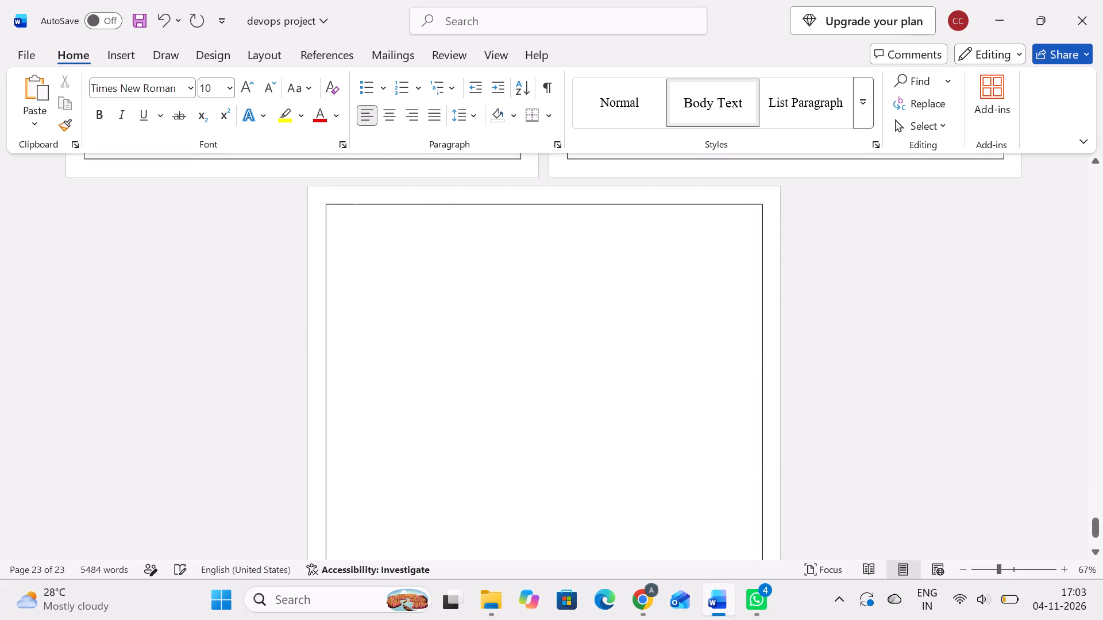
pyautogui.scroll(2, 526, 559)
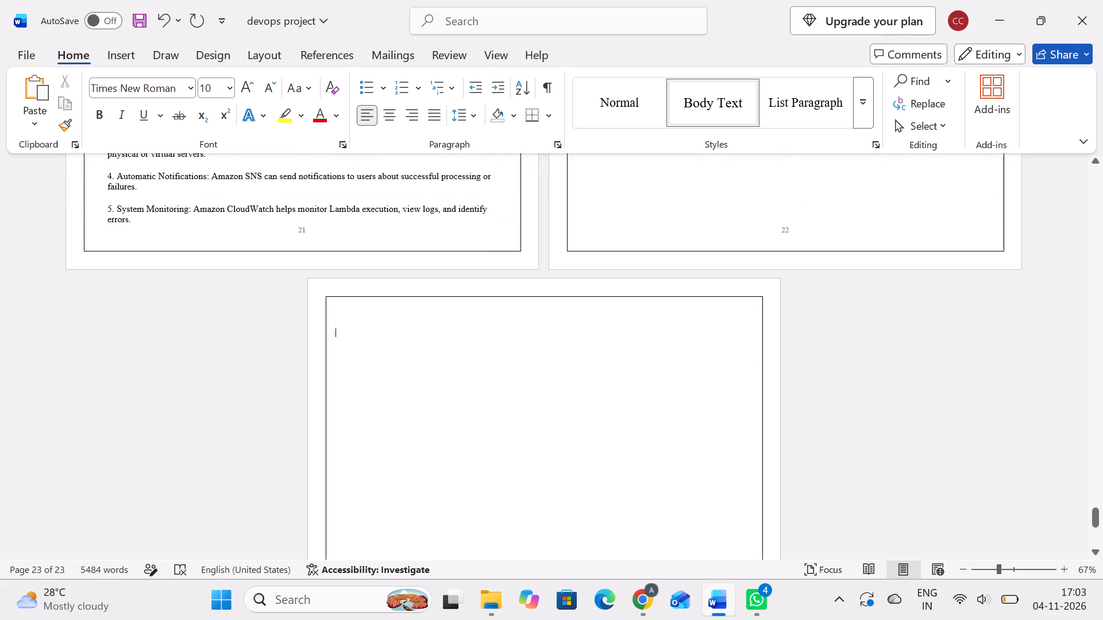
pyautogui.hotkey('ctrl', 'v')
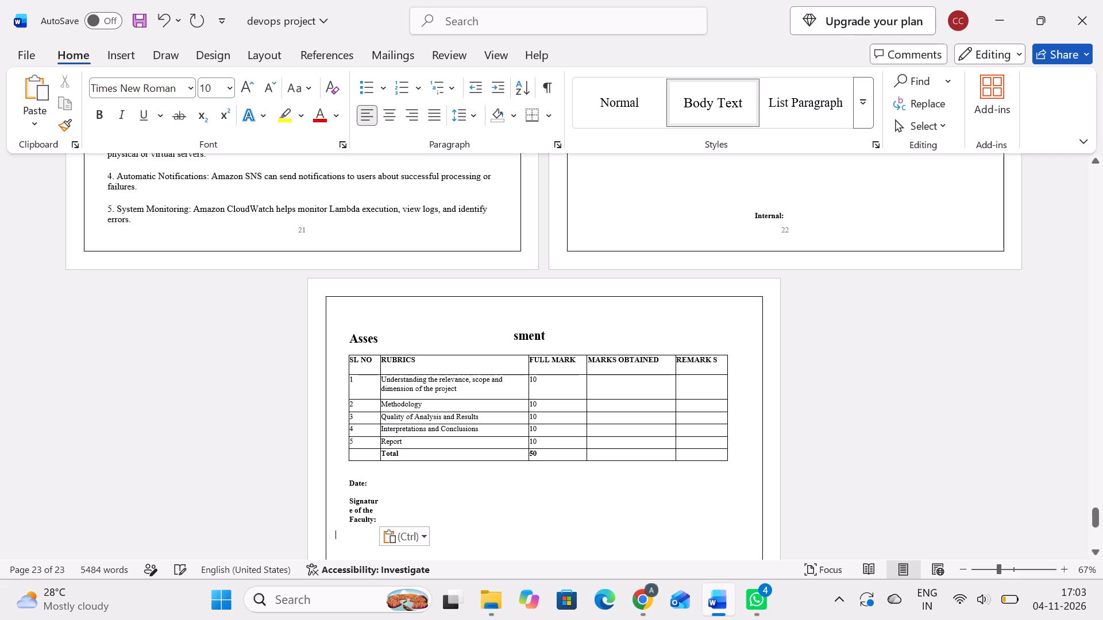
# Copy "Signatur" from the wrapped faculty signature label, delete the whole label, and paste the copied text back below "Date:".
pyautogui.click(466, 502)
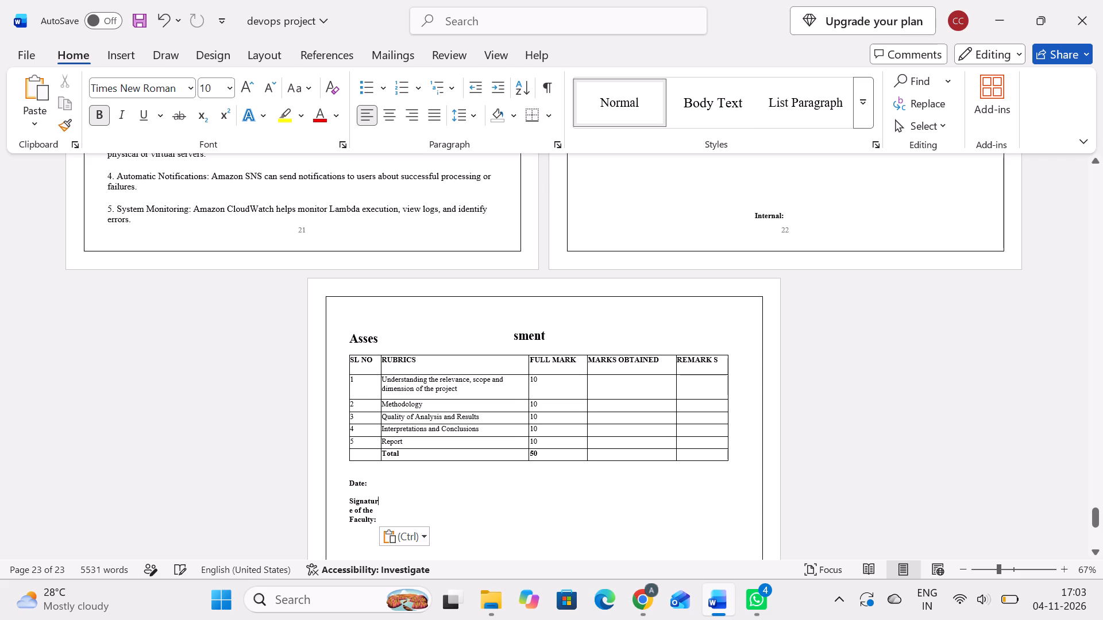
pyautogui.moveTo(347, 500); pyautogui.dragTo(381, 500)
pyautogui.moveTo(381, 500); pyautogui.dragTo(386, 500)
pyautogui.hotkey('ctrl', 'c')
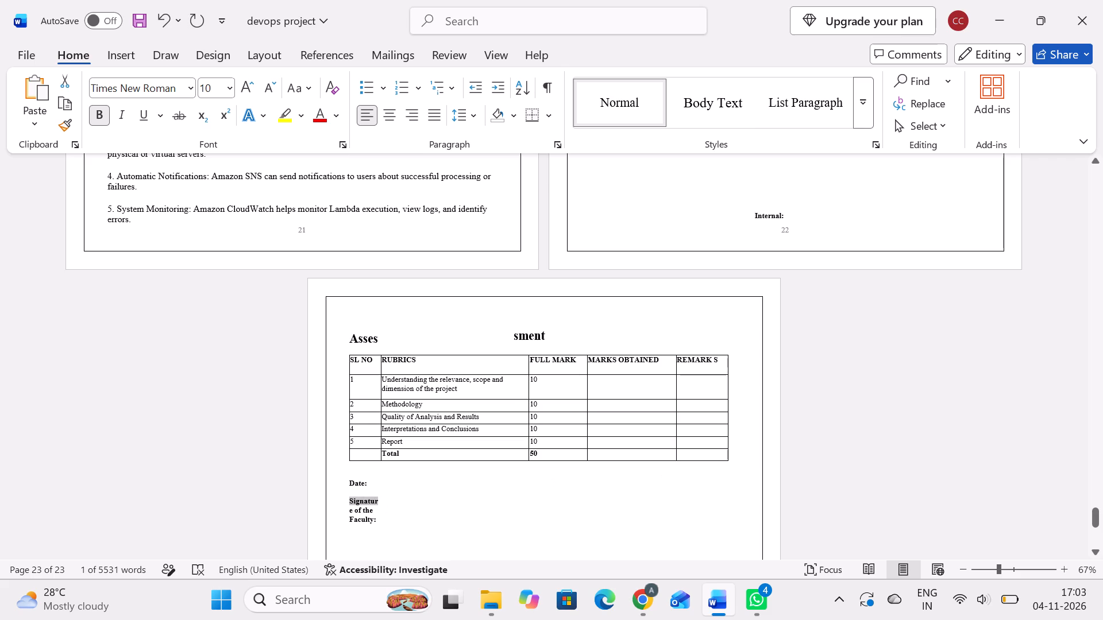
pyautogui.press('BackSpace')
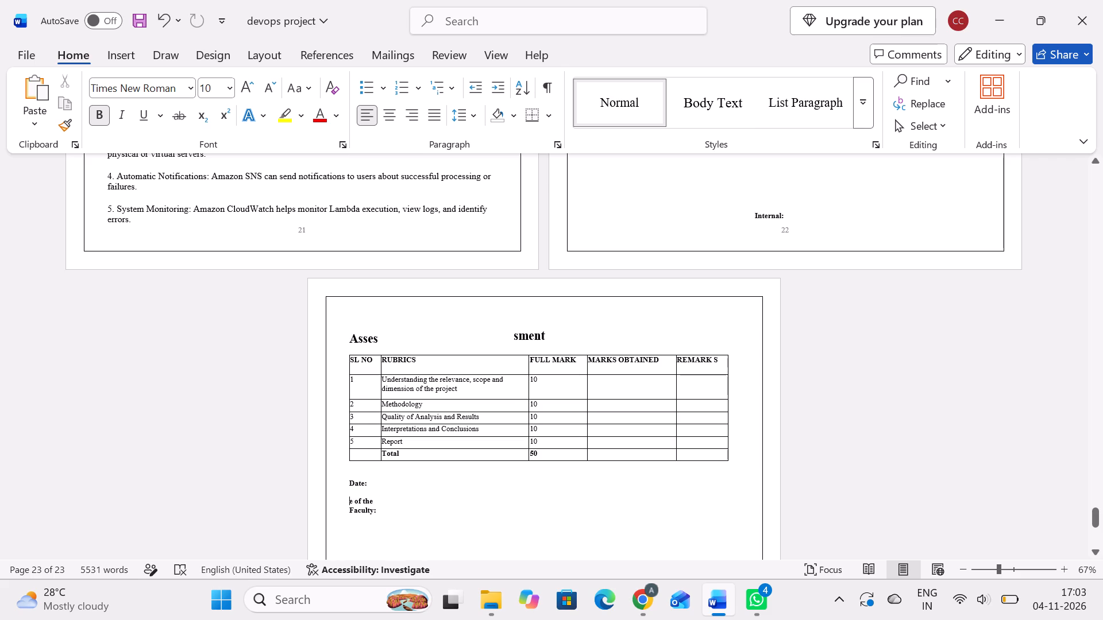
pyautogui.click(354, 499)
pyautogui.moveTo(348, 499); pyautogui.dragTo(386, 512)
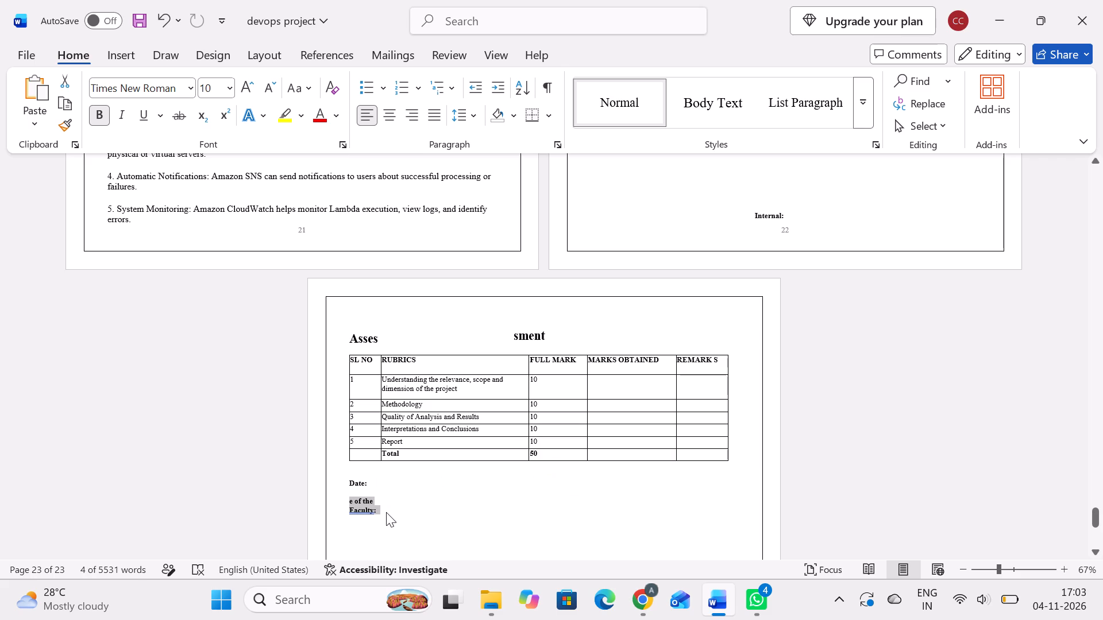
pyautogui.press('BackSpace')
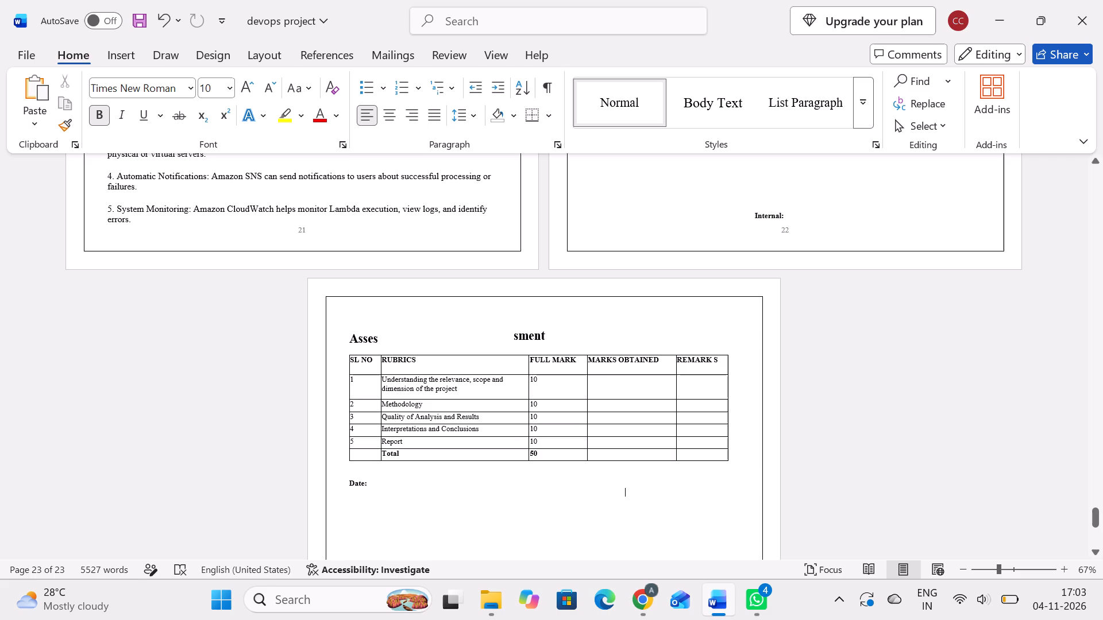
pyautogui.hotkey('ctrl', 'v')
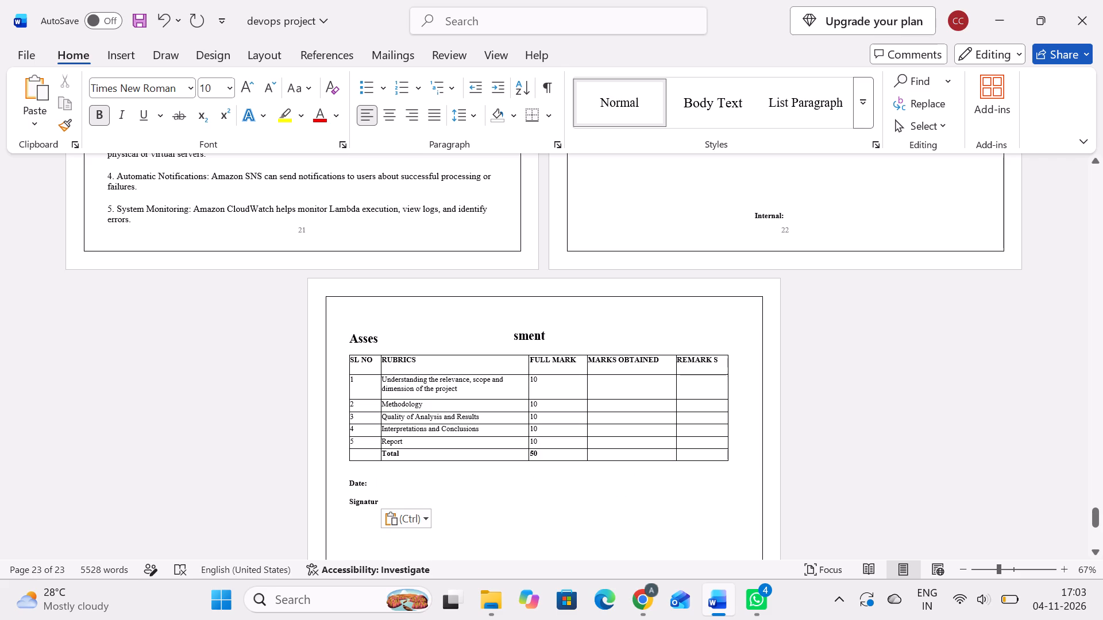
# Adjust the number of spaces in front of the "Signatur" text below "Date:" on the Assessment page.
pyautogui.click(352, 500)
pyautogui.press('Left')
pyautogui.press('space')
pyautogui.press('space')
pyautogui.press('space')
pyautogui.press('space')
pyautogui.press('space')
pyautogui.press('space')
pyautogui.press('space')
pyautogui.press('space')
pyautogui.press('space')
pyautogui.press('space')
pyautogui.press('space')
pyautogui.press('space')
pyautogui.press('space')
pyautogui.press('space')
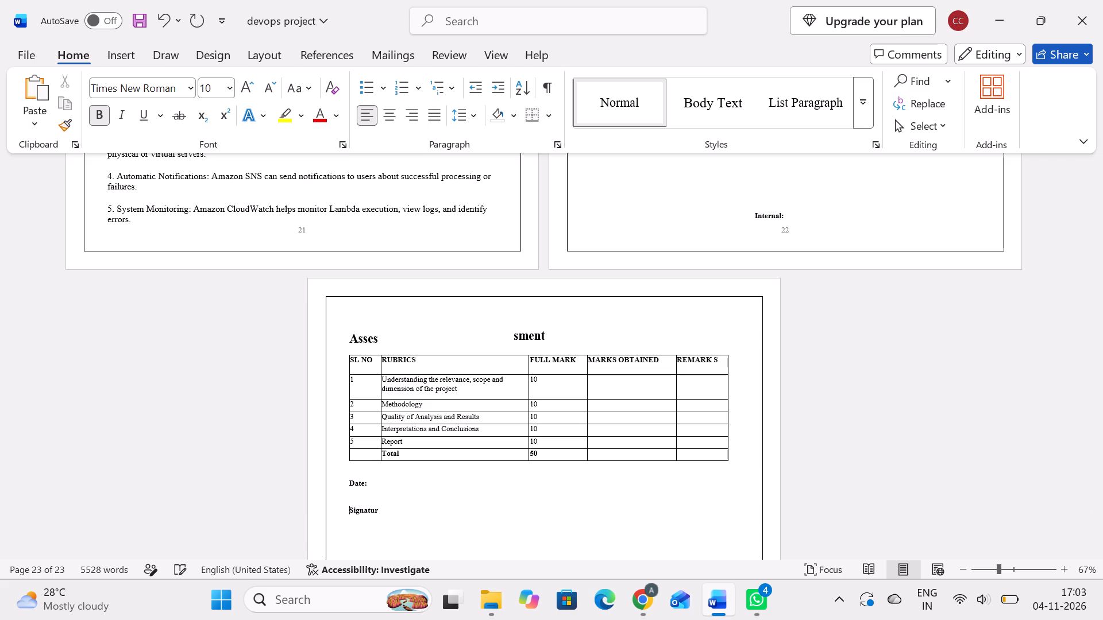
pyautogui.press('BackSpace')
pyautogui.press('BackSpace')
pyautogui.press('BackSpace')
pyautogui.press('BackSpace')
pyautogui.press('BackSpace')
pyautogui.press('BackSpace')
pyautogui.press('BackSpace')
pyautogui.press('BackSpace')
pyautogui.press('BackSpace')
pyautogui.press('space')
pyautogui.press('space')
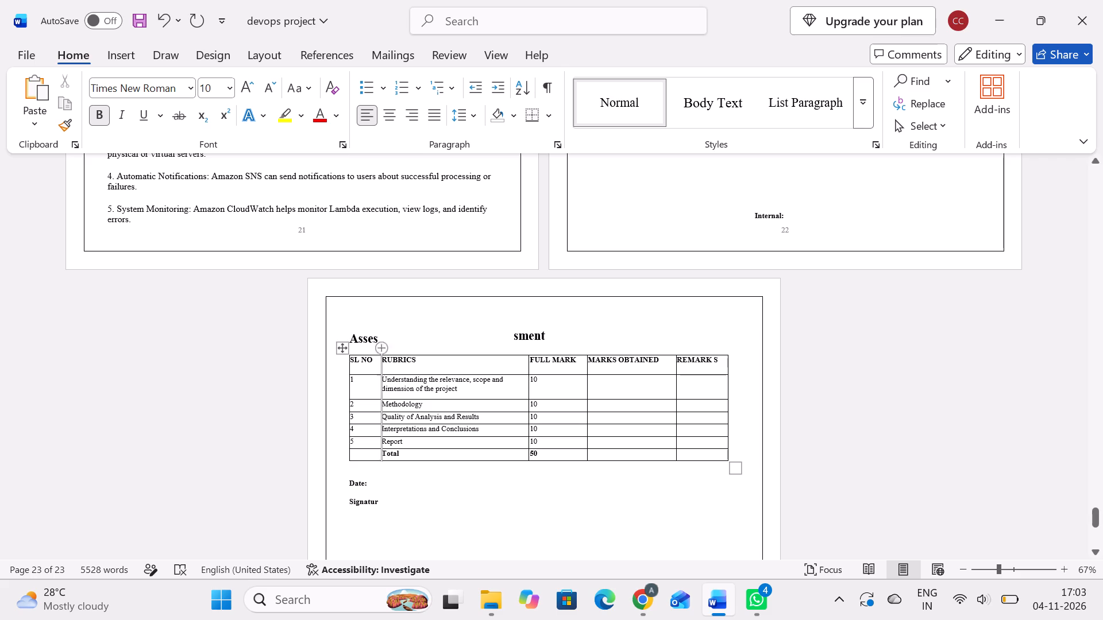
# Delete the whole Assessment section from the last page, from the heading through the rubrics table to the "Signatur" line.
pyautogui.moveTo(344, 337); pyautogui.dragTo(371, 500)
pyautogui.moveTo(371, 500); pyautogui.dragTo(357, 352)
pyautogui.moveTo(352, 339); pyautogui.dragTo(391, 518)
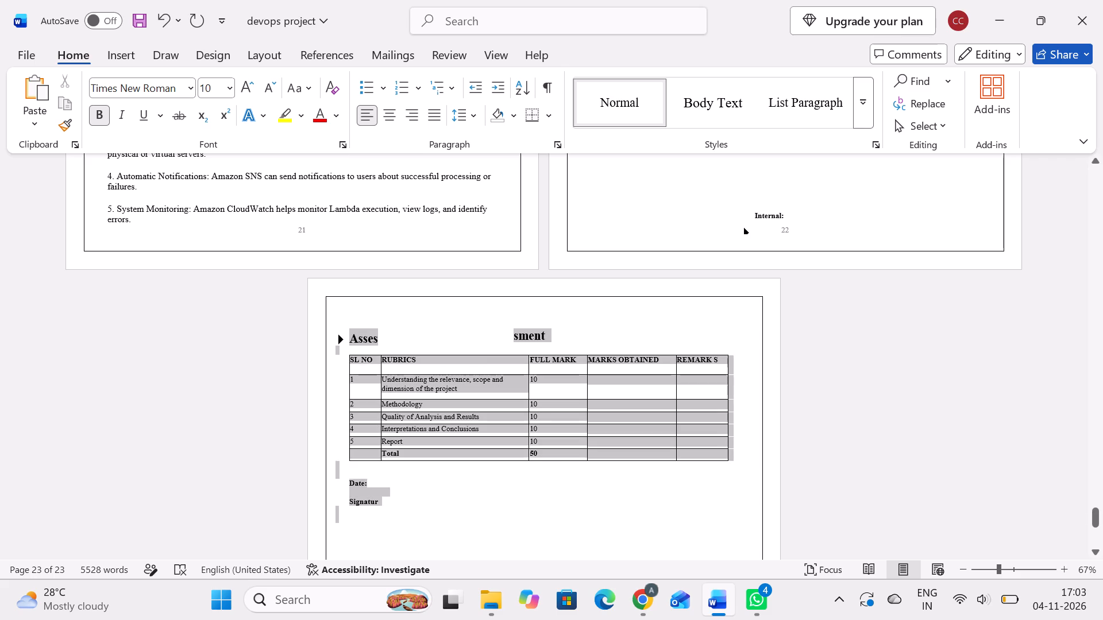
pyautogui.press('BackSpace')
# Delete the "Internal:" label at the bottom of the References page.
pyautogui.scroll(2, 726, 358)
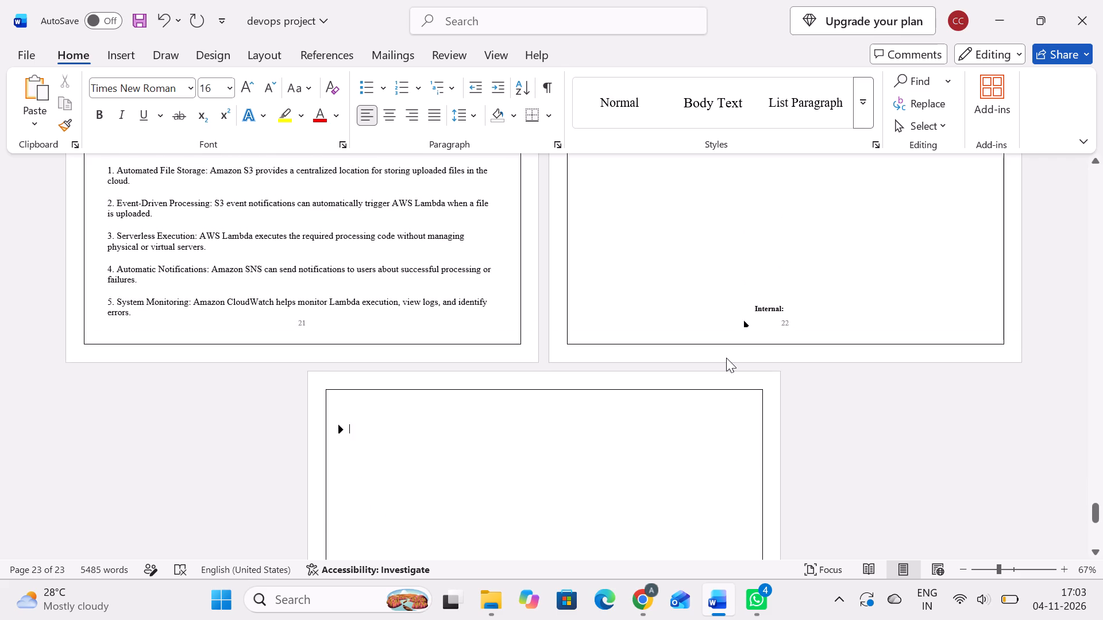
pyautogui.scroll(2, 726, 358)
pyautogui.scroll(-2, 726, 358)
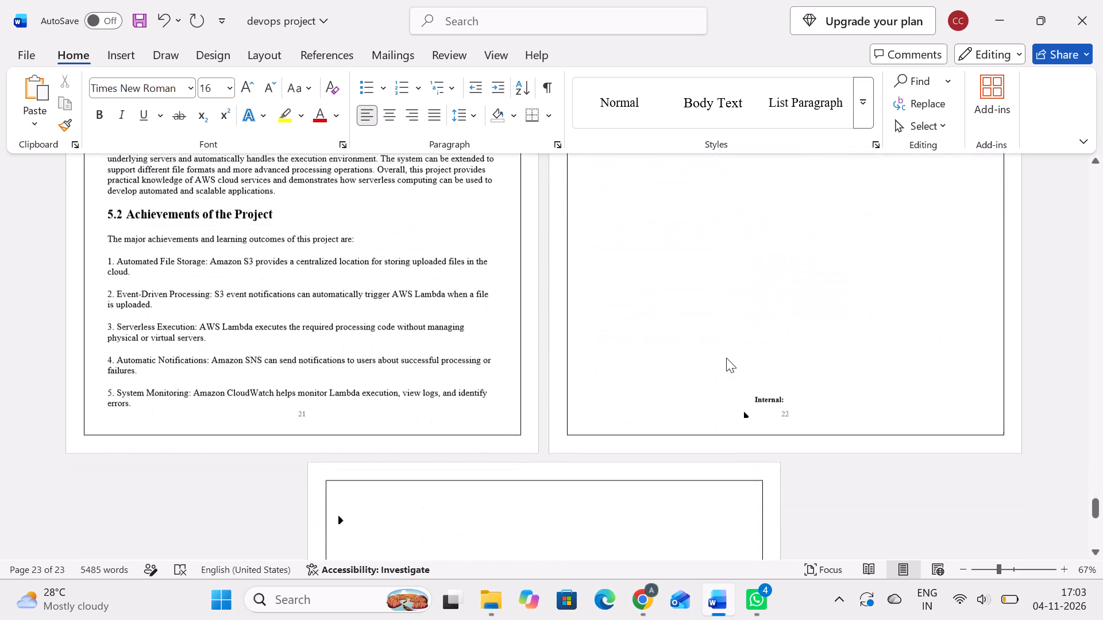
pyautogui.moveTo(754, 379); pyautogui.dragTo(788, 378)
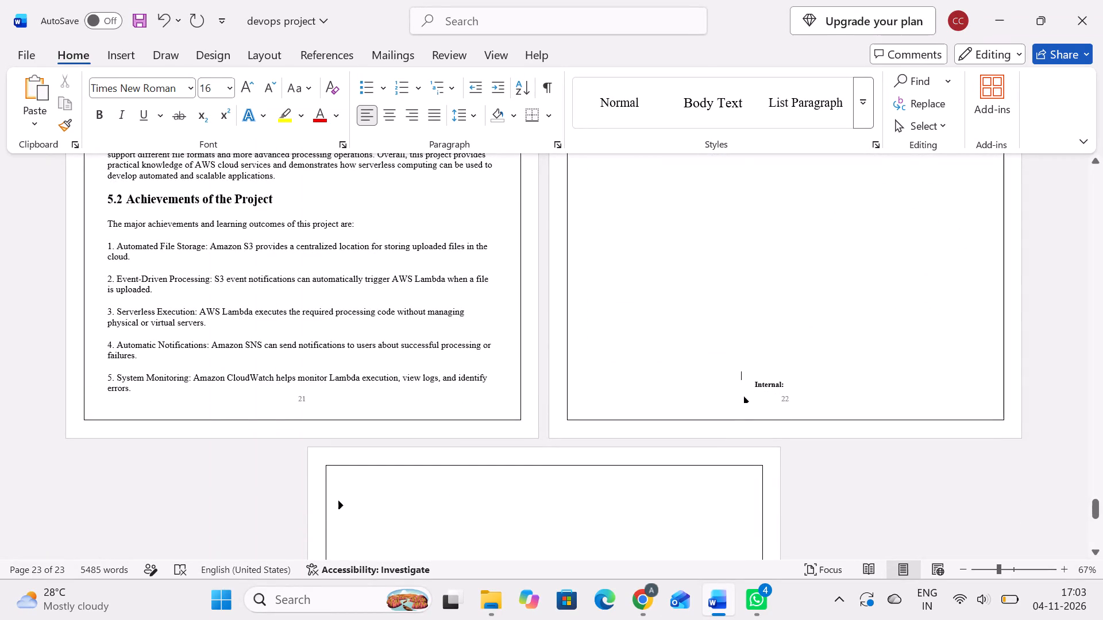
pyautogui.moveTo(788, 378); pyautogui.dragTo(776, 381)
pyautogui.click(776, 381)
pyautogui.press('BackSpace')
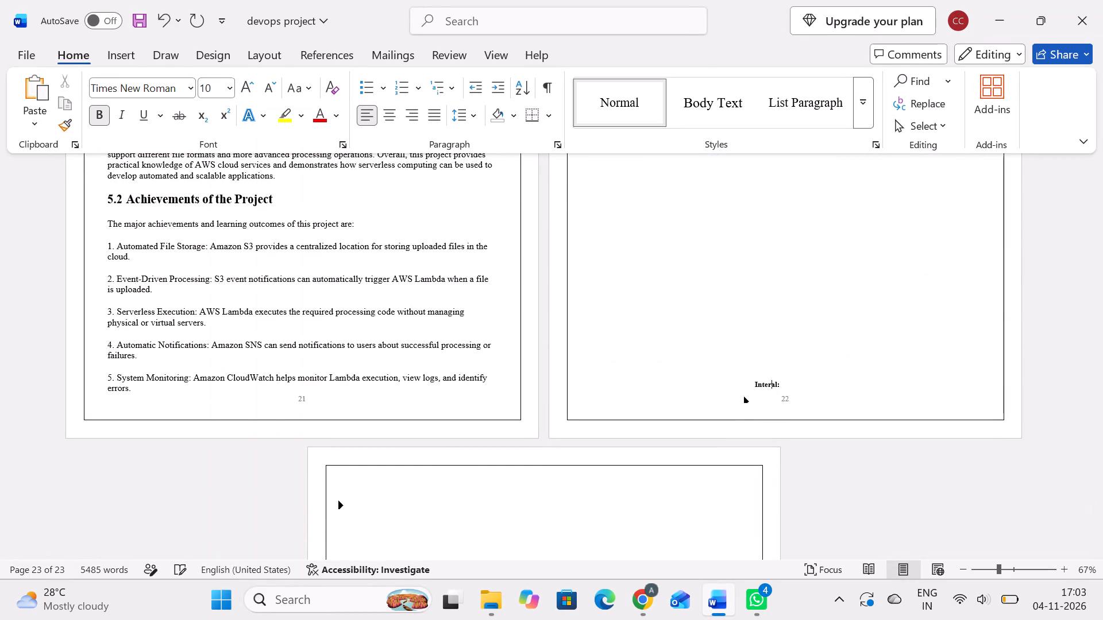
pyautogui.press('Right')
pyautogui.press('BackSpace')
pyautogui.press('BackSpace')
pyautogui.press('BackSpace')
pyautogui.press('BackSpace')
pyautogui.press('BackSpace')
pyautogui.press('BackSpace')
pyautogui.press('Right')
pyautogui.press('Right')
pyautogui.press('BackSpace')
pyautogui.press('BackSpace')
# Try to delete the leftover arrow mark at the top of the emptied last page.
pyautogui.click(341, 467)
pyautogui.click(330, 471)
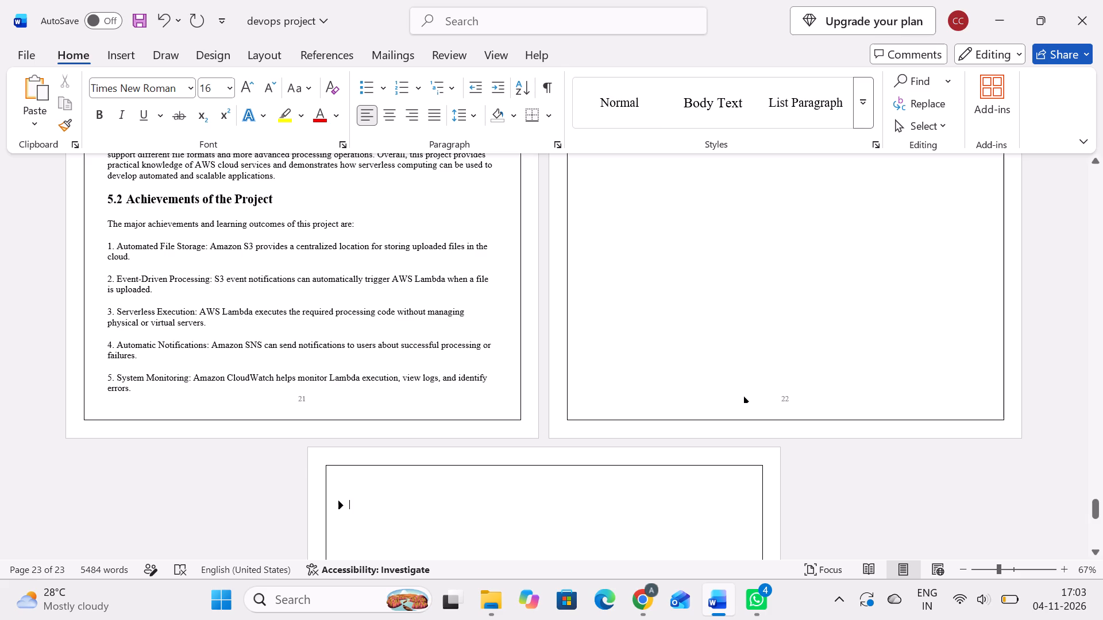
pyautogui.press('BackSpace')
pyautogui.click(333, 468)
pyautogui.click(358, 507)
pyautogui.click(333, 472)
pyautogui.click(324, 466)
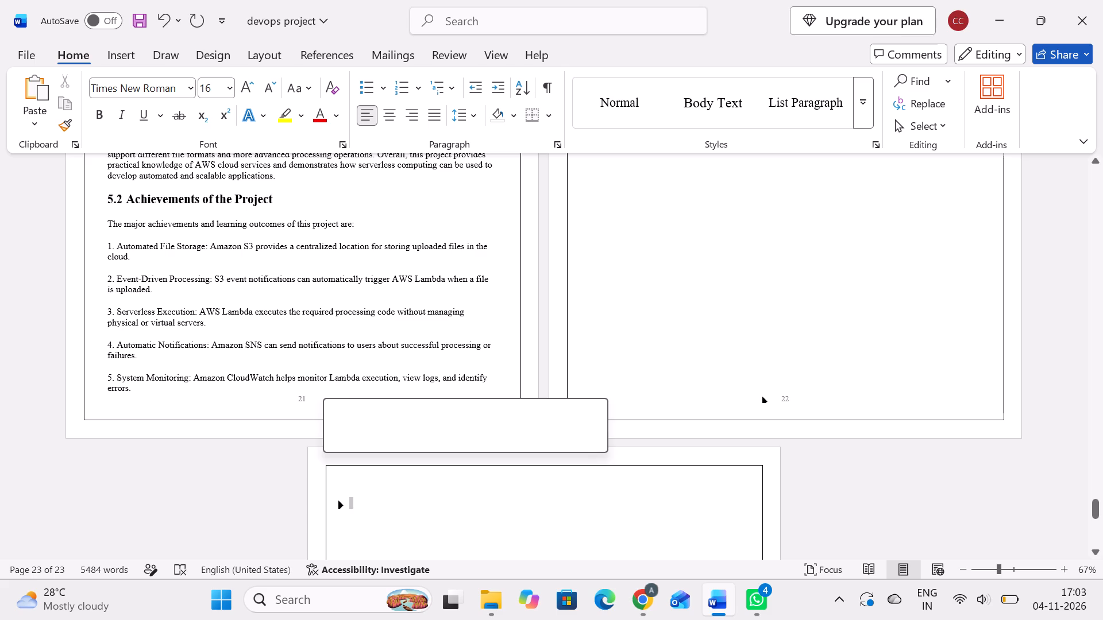
pyautogui.press('BackSpace')
pyautogui.click(327, 466)
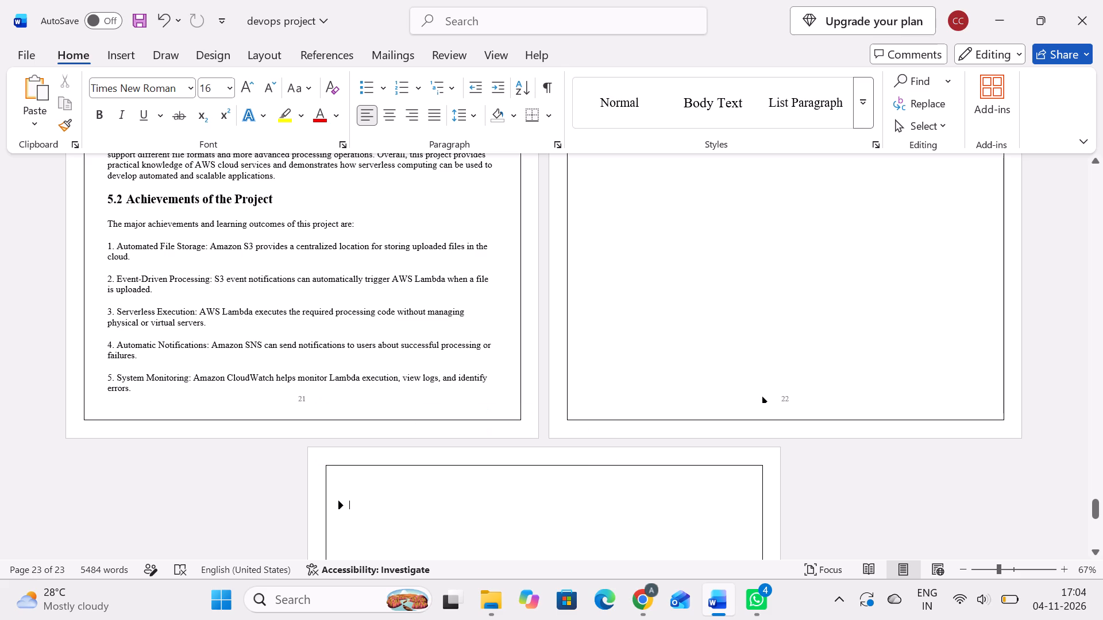
pyautogui.press('BackSpace')
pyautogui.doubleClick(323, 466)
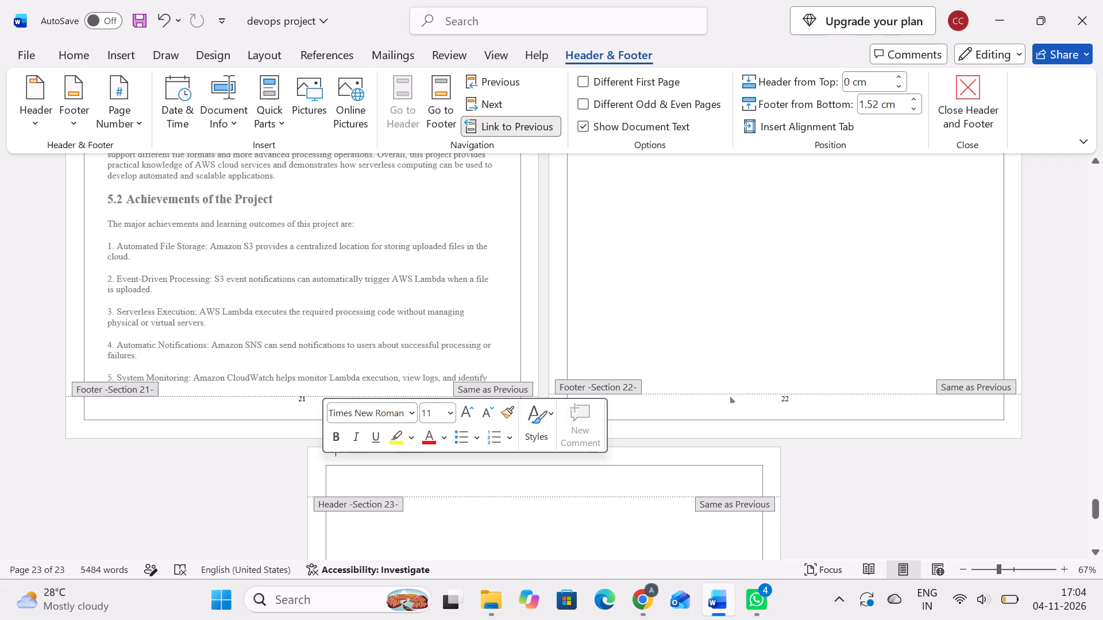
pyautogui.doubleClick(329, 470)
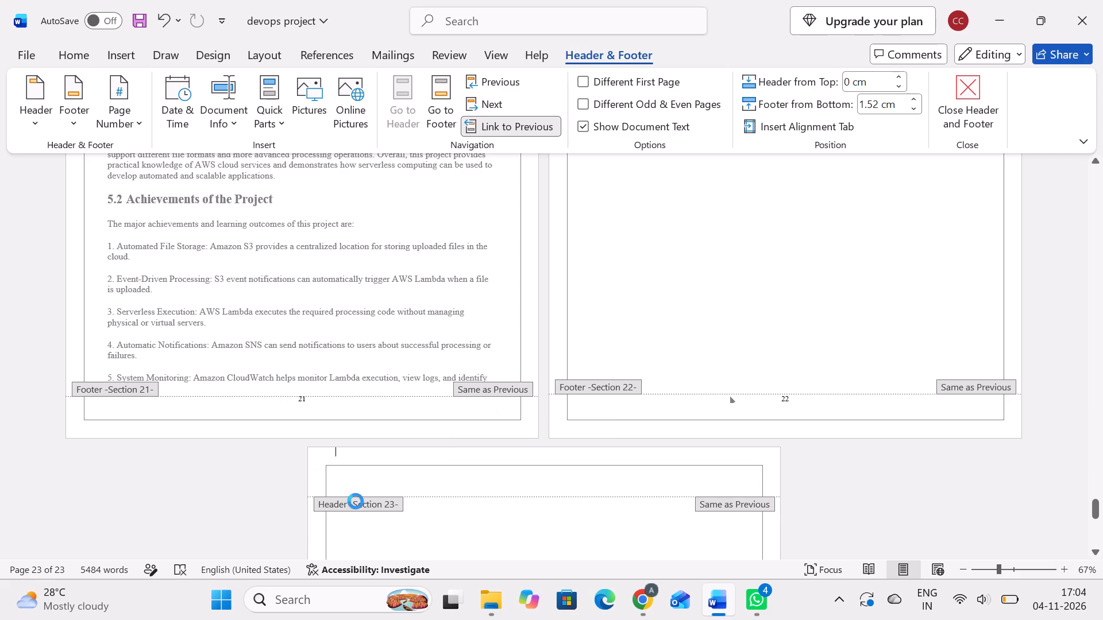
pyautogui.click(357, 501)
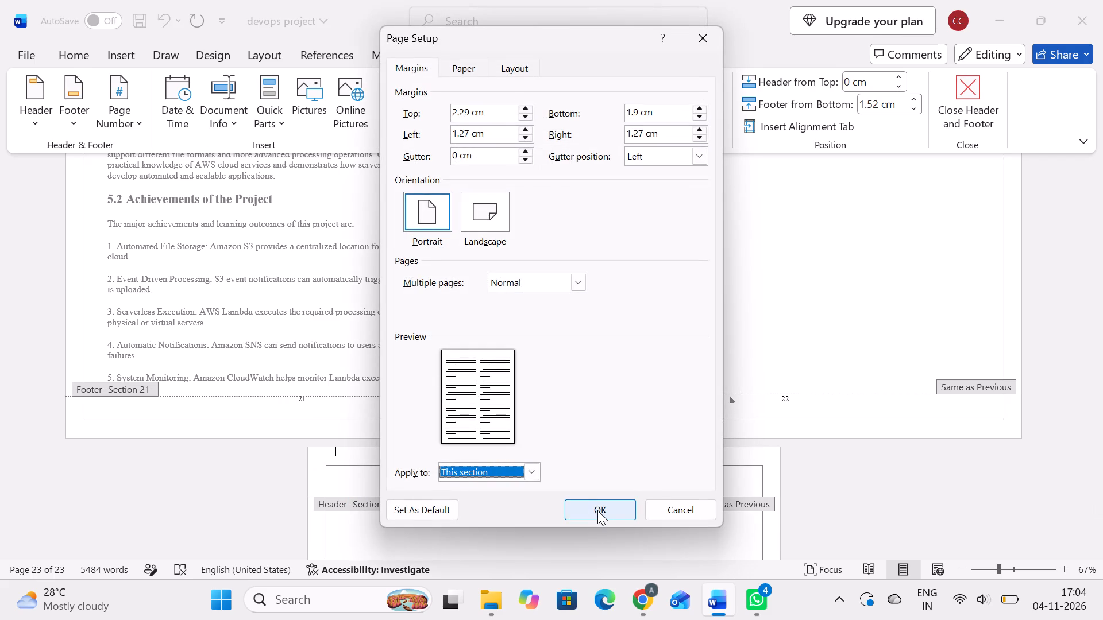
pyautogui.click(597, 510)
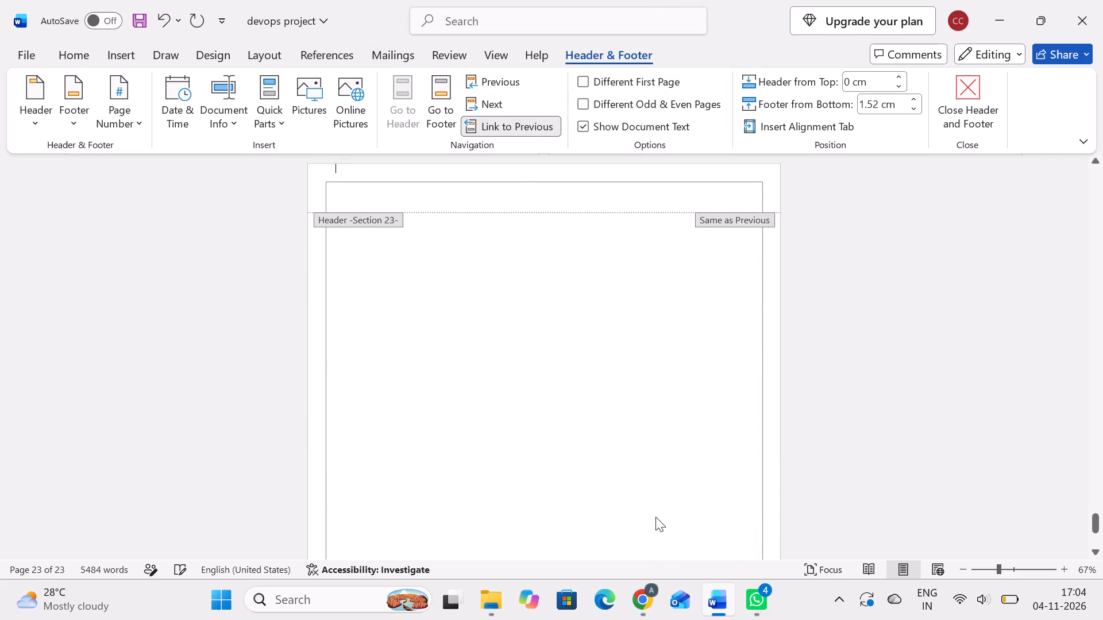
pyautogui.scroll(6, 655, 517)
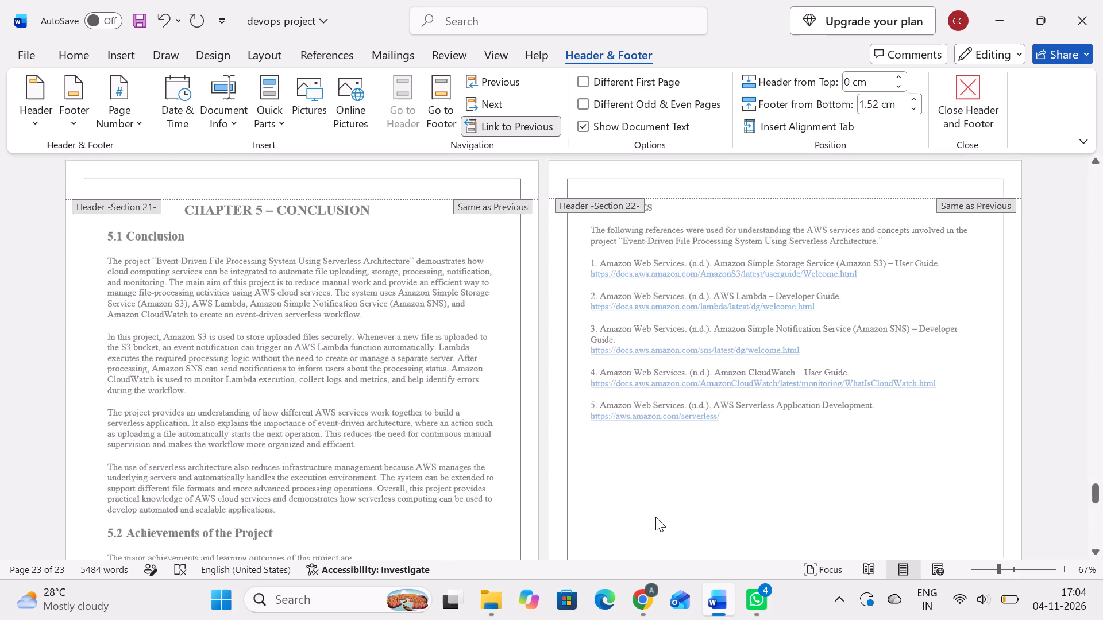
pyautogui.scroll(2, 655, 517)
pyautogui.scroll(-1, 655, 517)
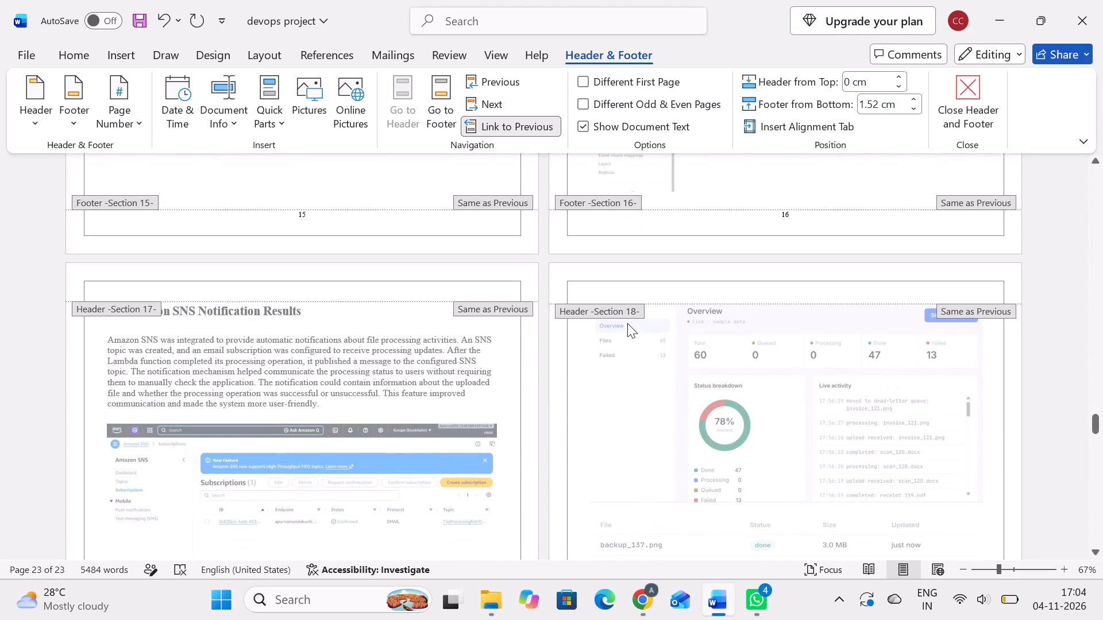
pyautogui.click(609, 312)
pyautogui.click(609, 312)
# Delete the leftover arrow mark and its empty paragraph at the top of the blank last page.
pyautogui.scroll(-3, 437, 439)
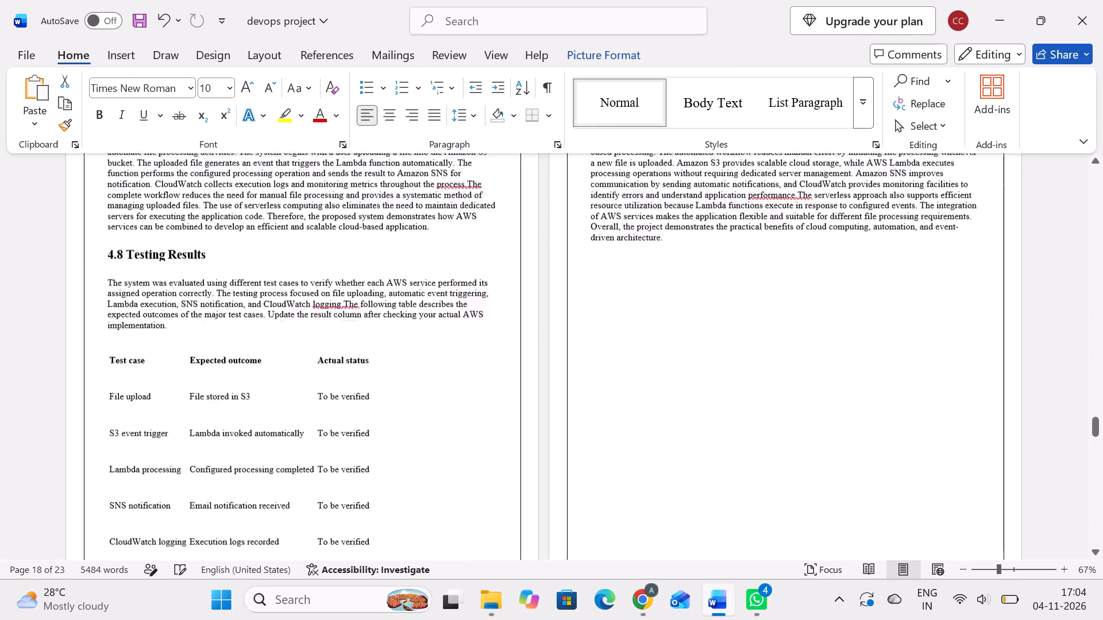
pyautogui.scroll(-5, 437, 439)
pyautogui.scroll(3, 437, 439)
pyautogui.scroll(-1, 437, 439)
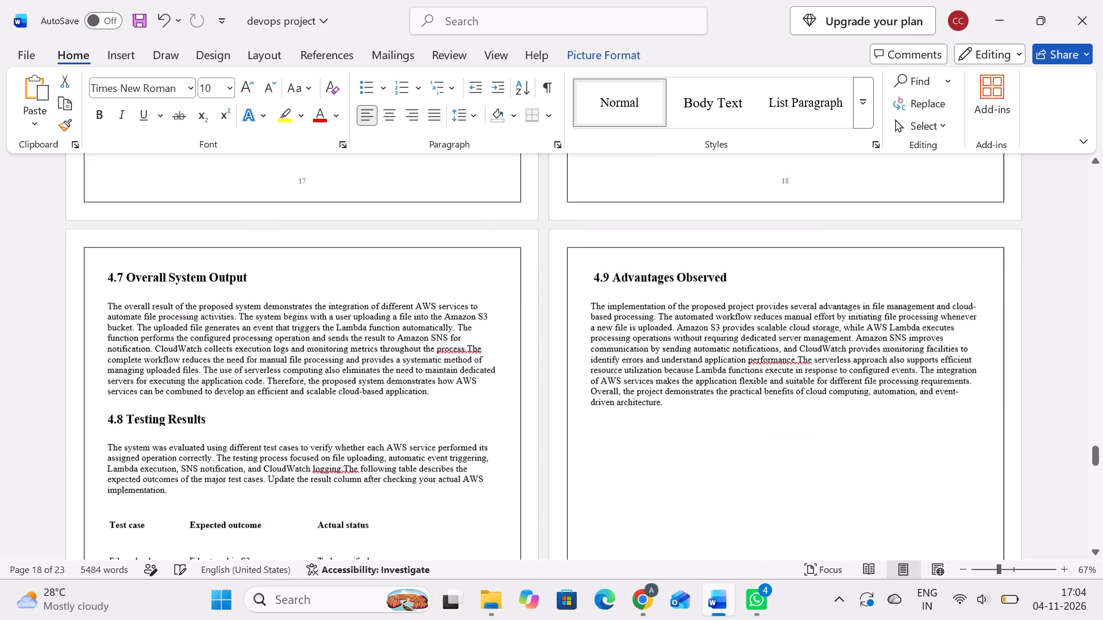
pyautogui.scroll(-5, 437, 439)
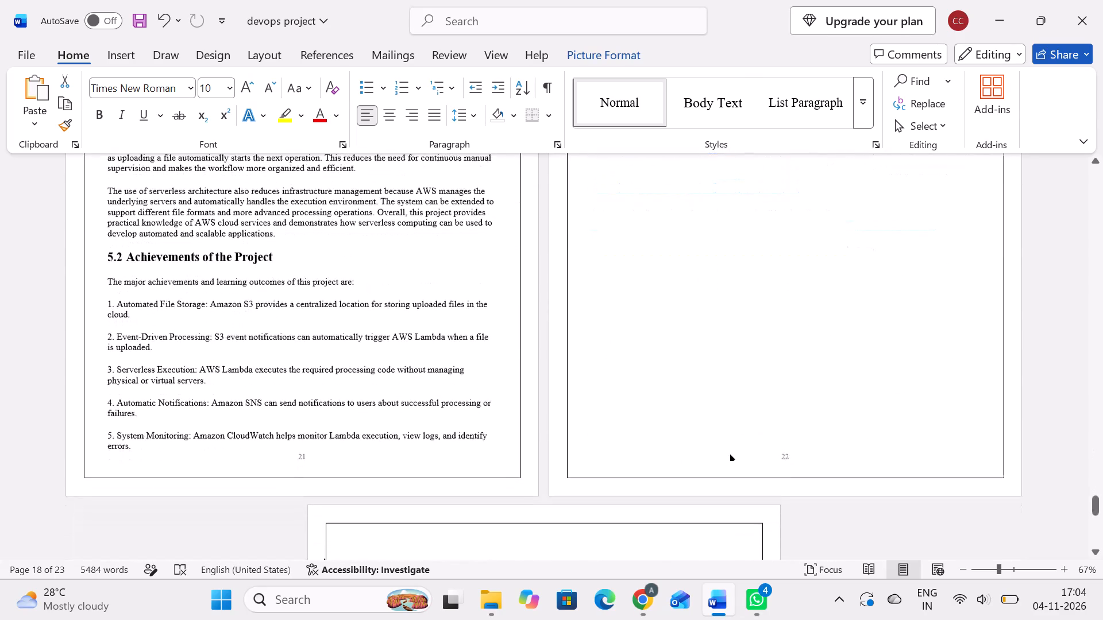
pyautogui.scroll(-5, 437, 439)
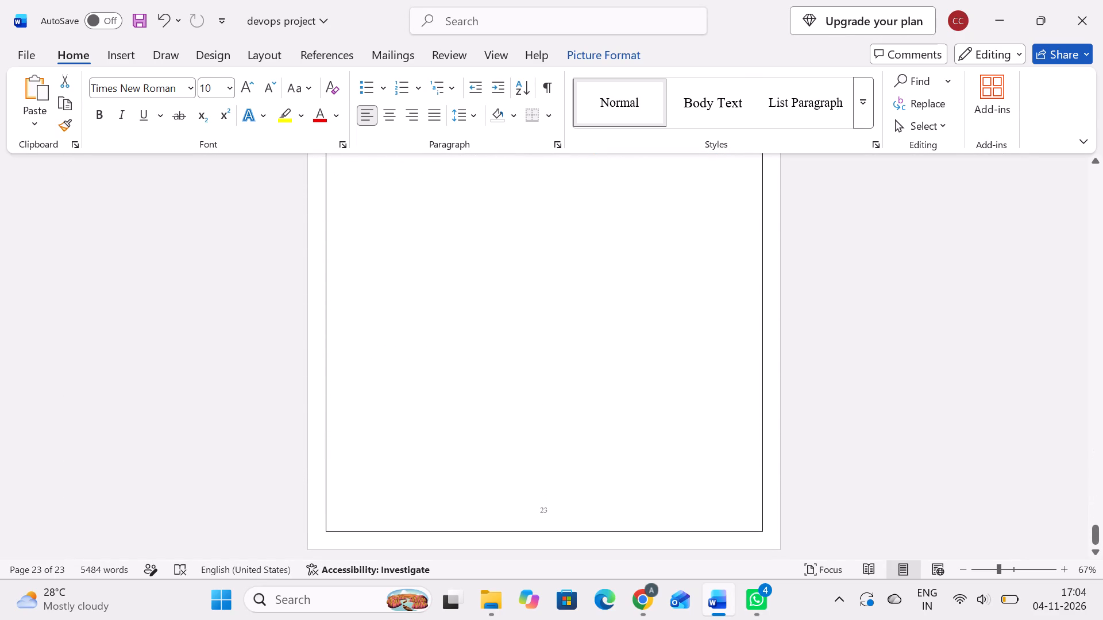
pyautogui.scroll(3, 211, 305)
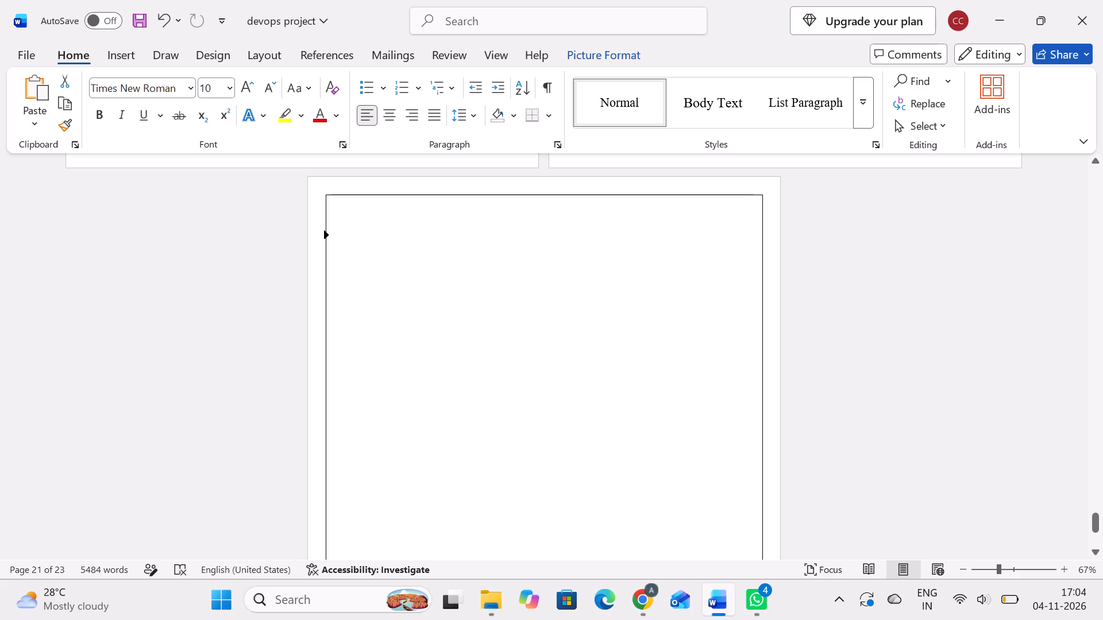
pyautogui.click(337, 199)
pyautogui.press('BackSpace')
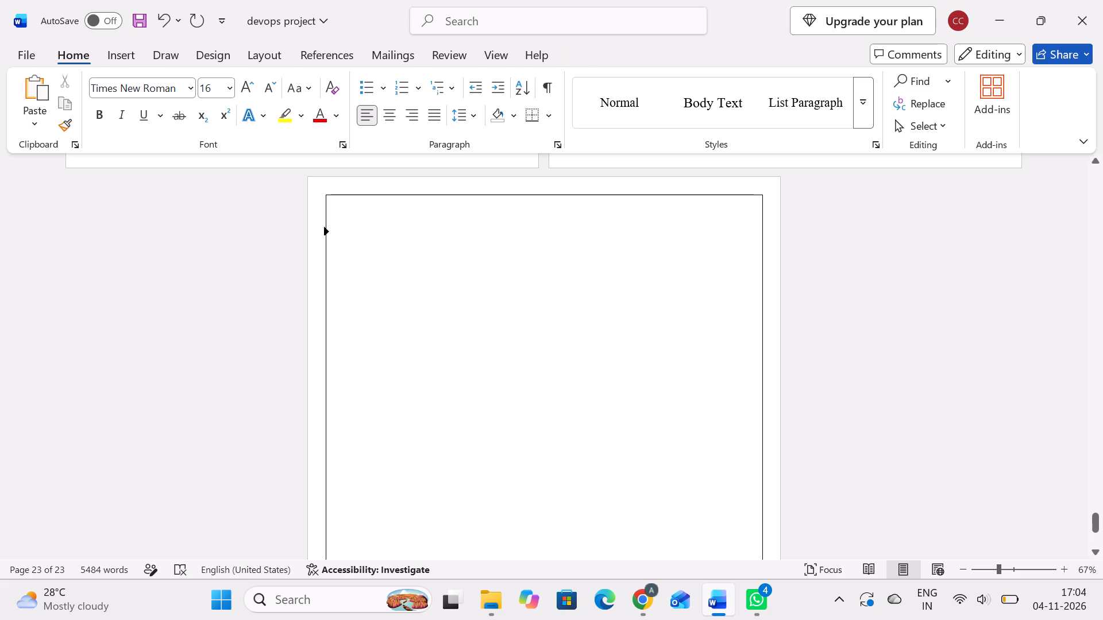
pyautogui.press('BackSpace')
pyautogui.press('BackSpace')
pyautogui.press('BackSpace')
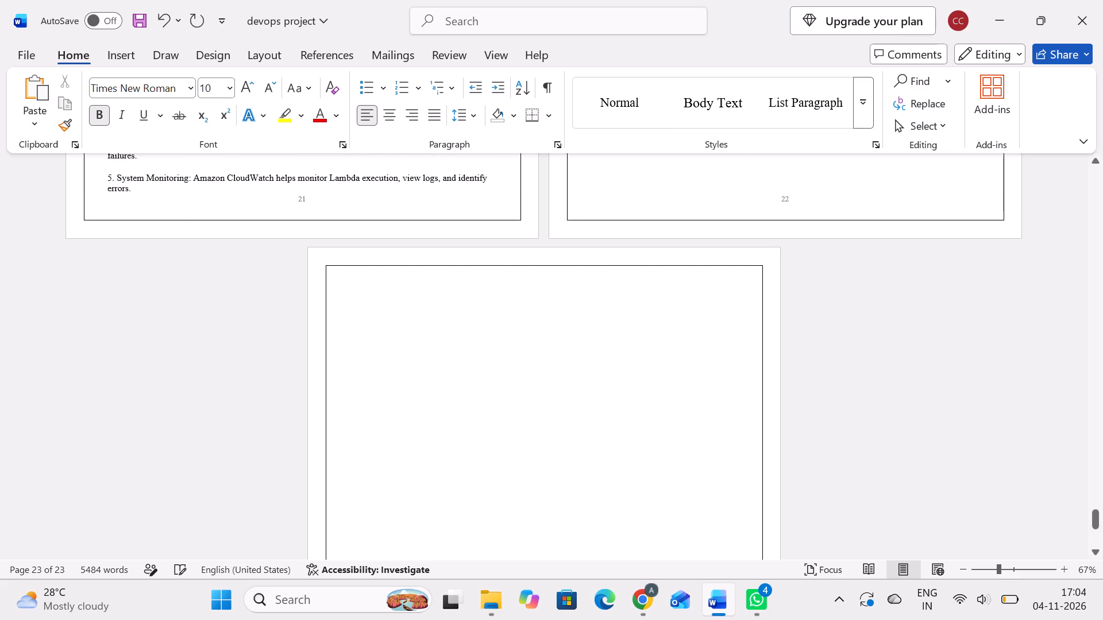
# Open "devops project (1)" from the Downloads folder, look through its first pages, and close it.
pyautogui.scroll(6, 336, 193)
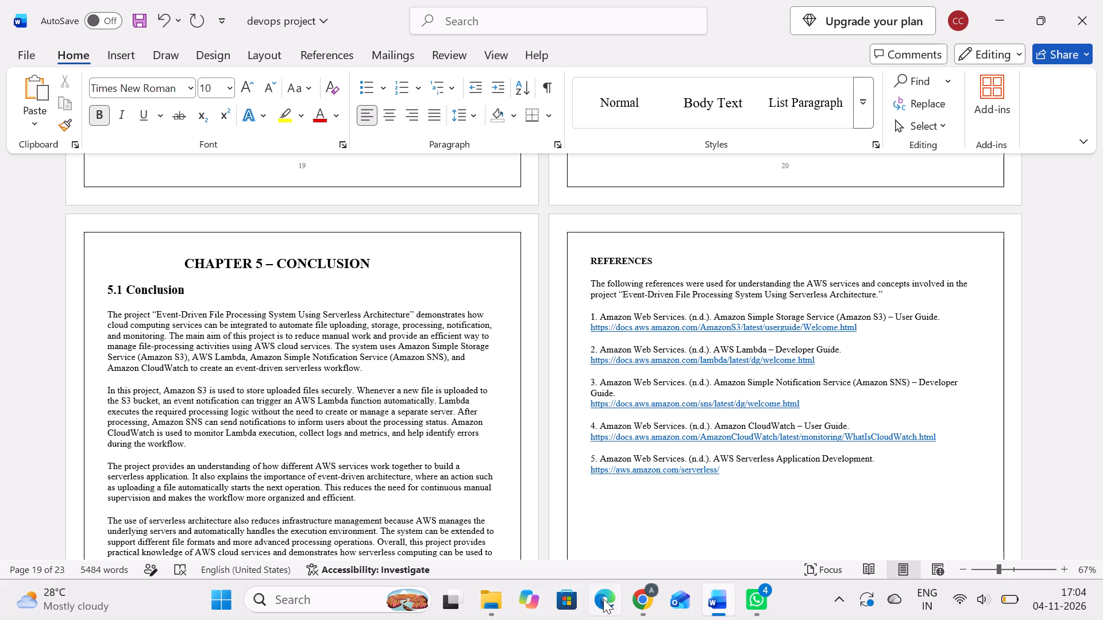
pyautogui.click(496, 612)
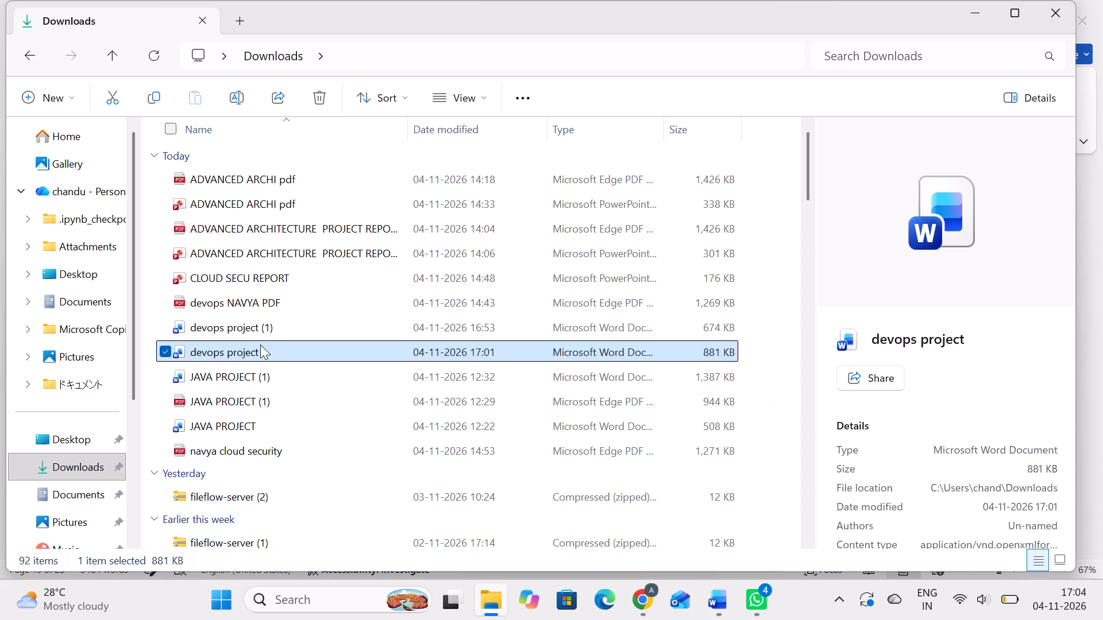
pyautogui.doubleClick(242, 331)
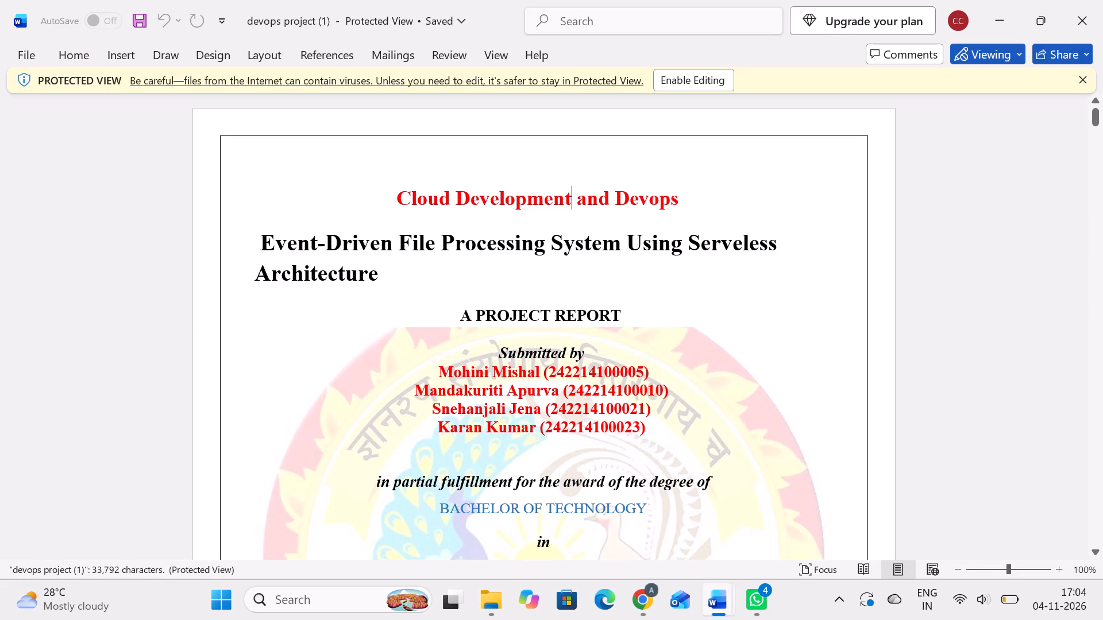
pyautogui.scroll(-16, 367, 348)
pyautogui.scroll(2, 391, 379)
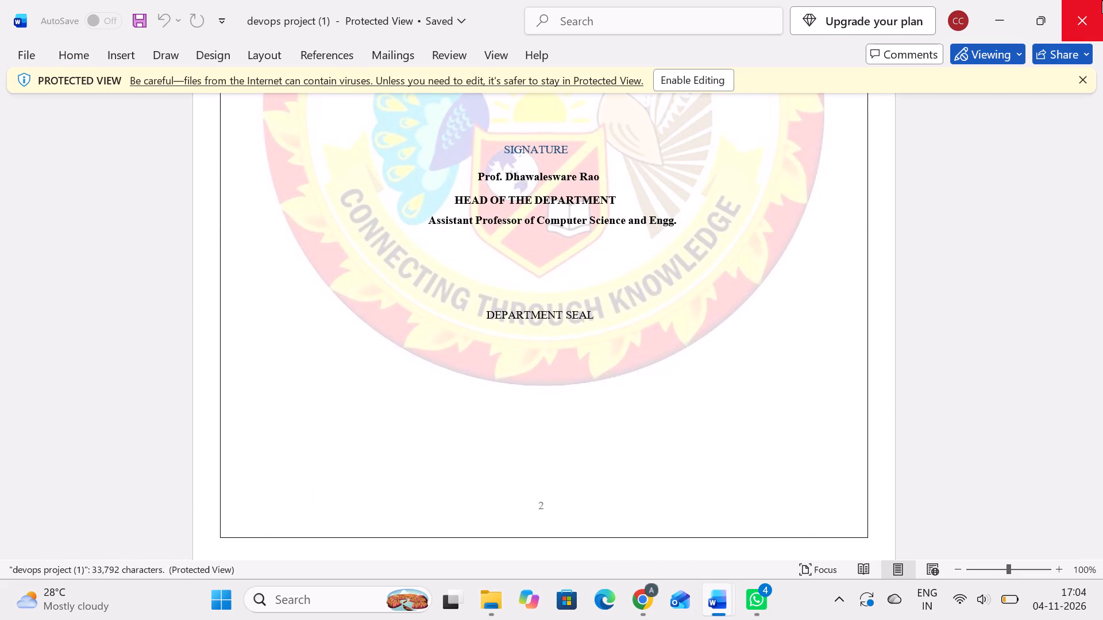
pyautogui.click(1100, 0)
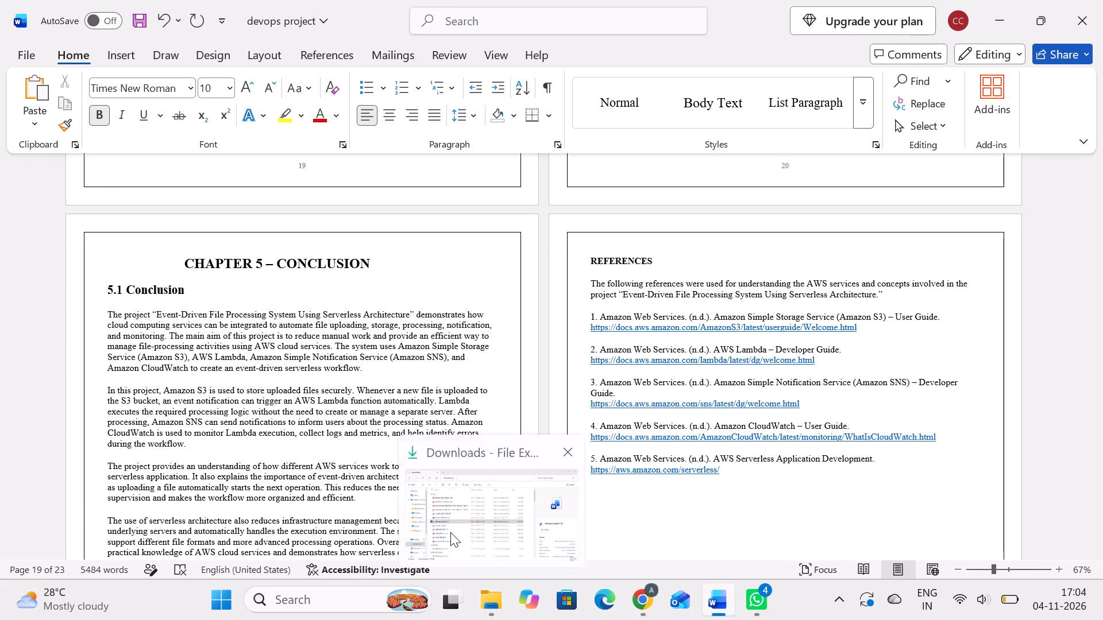
# In the Downloads folder in File Explorer, delete "devops project (1)" and try to delete "devops project" along with it.
pyautogui.click(450, 532)
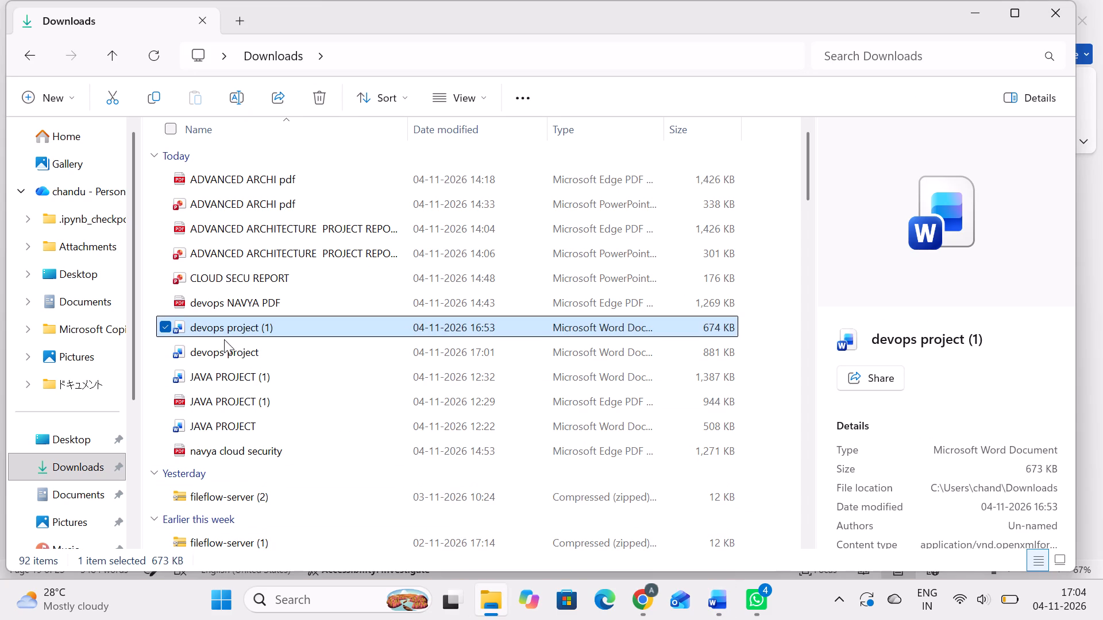
pyautogui.click(161, 350)
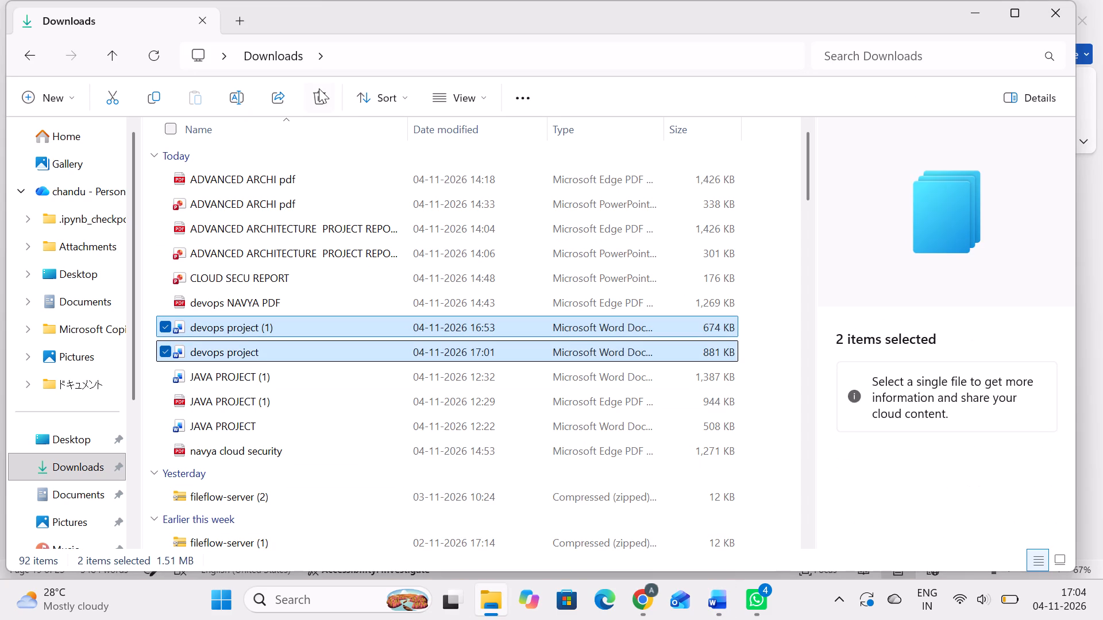
pyautogui.click(319, 88)
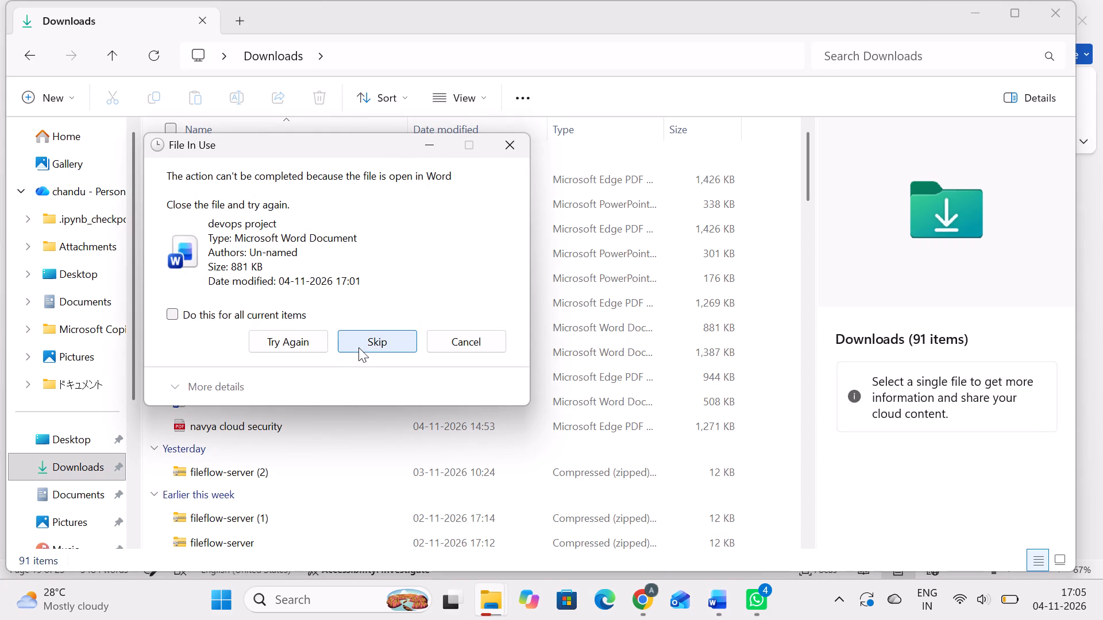
pyautogui.click(310, 347)
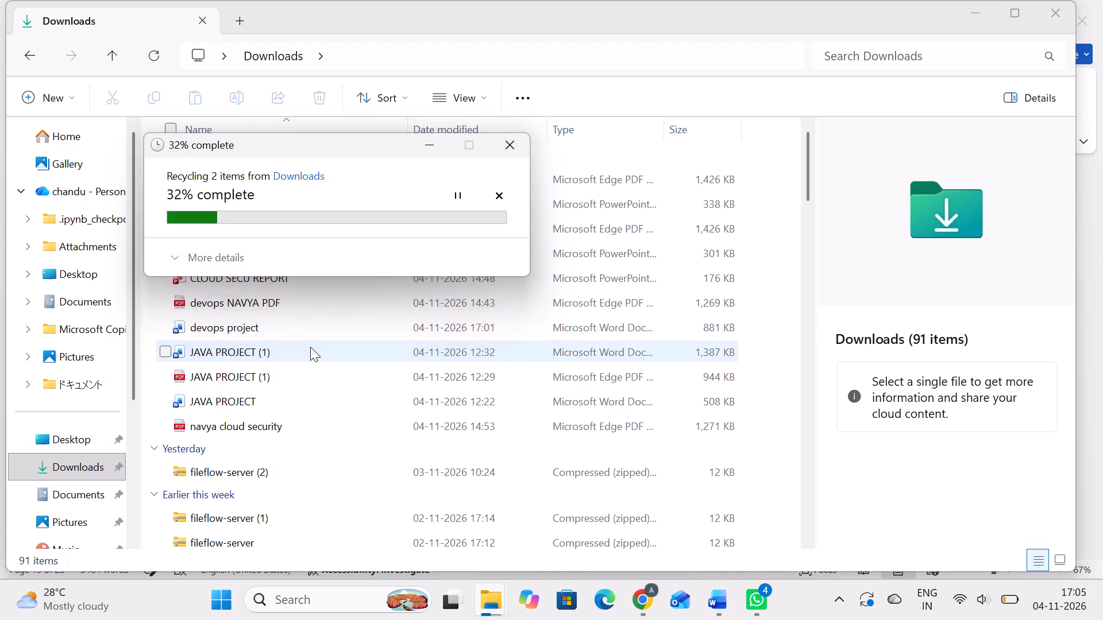
pyautogui.click(512, 141)
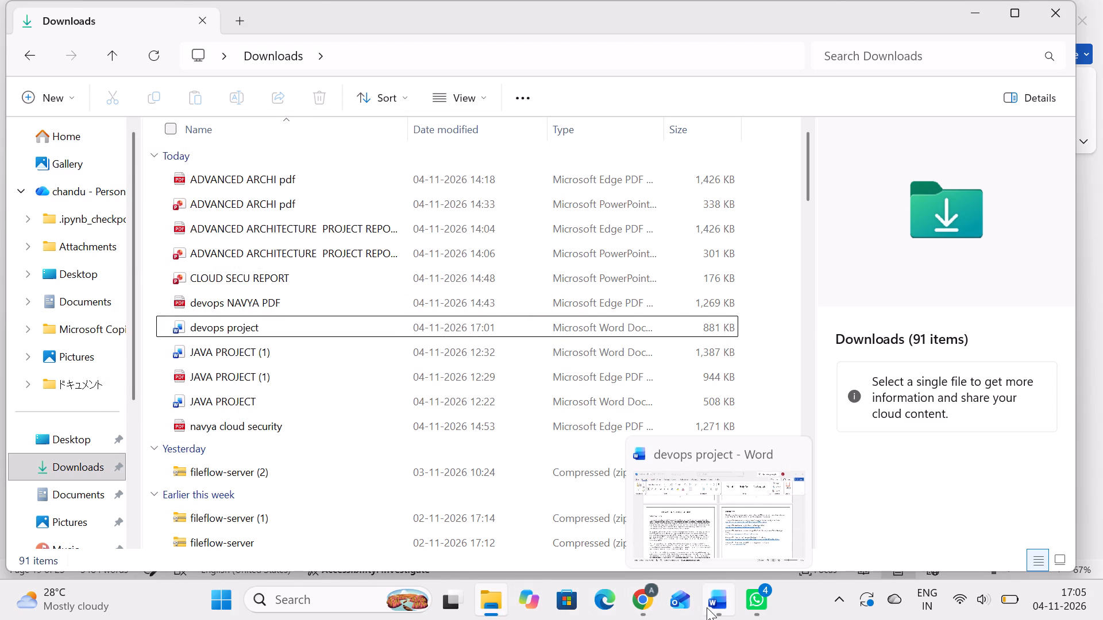
# Switch back to the report in Word and delete the emblem watermark pictures behind the text on the two opening Chapter 1 pages.
pyautogui.click(678, 533)
pyautogui.scroll(11, 435, 406)
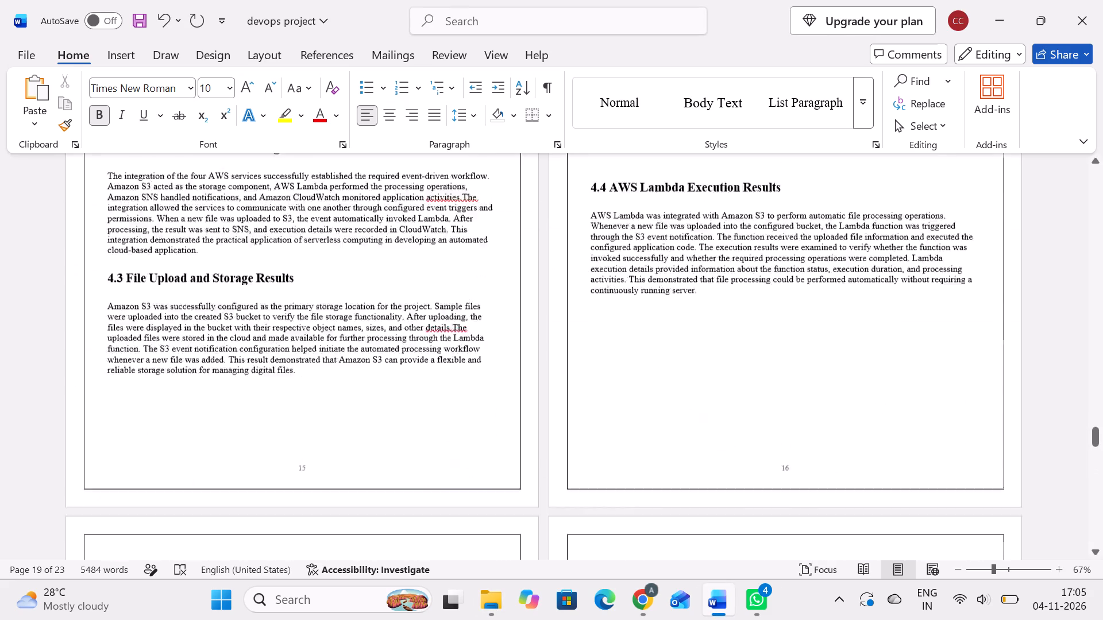
pyautogui.scroll(3, 435, 406)
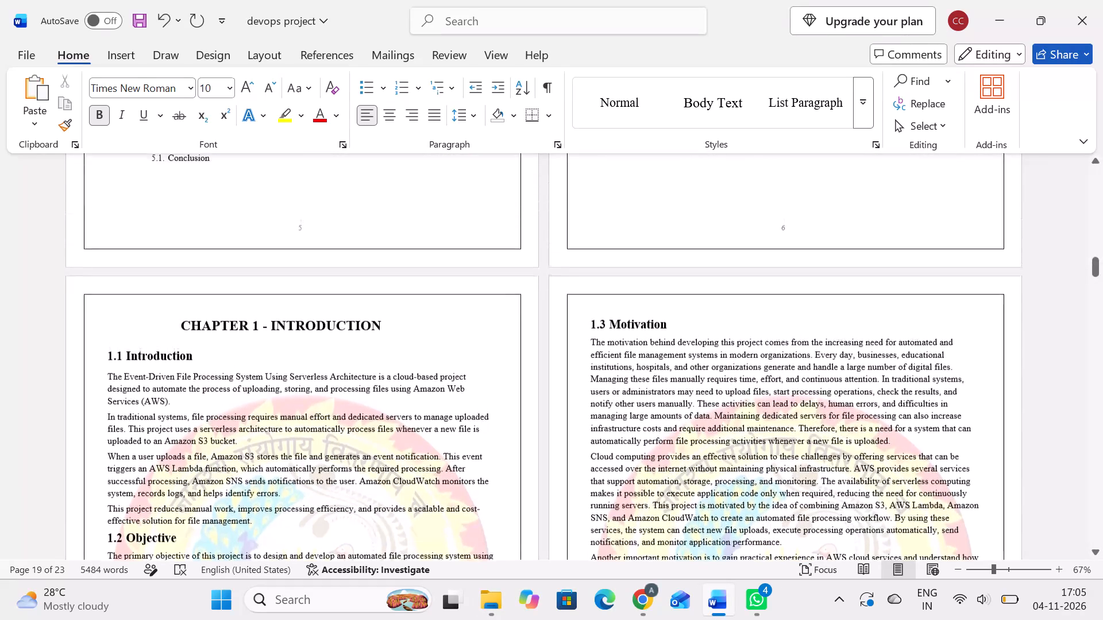
pyautogui.scroll(-2, 222, 415)
pyautogui.click(269, 406)
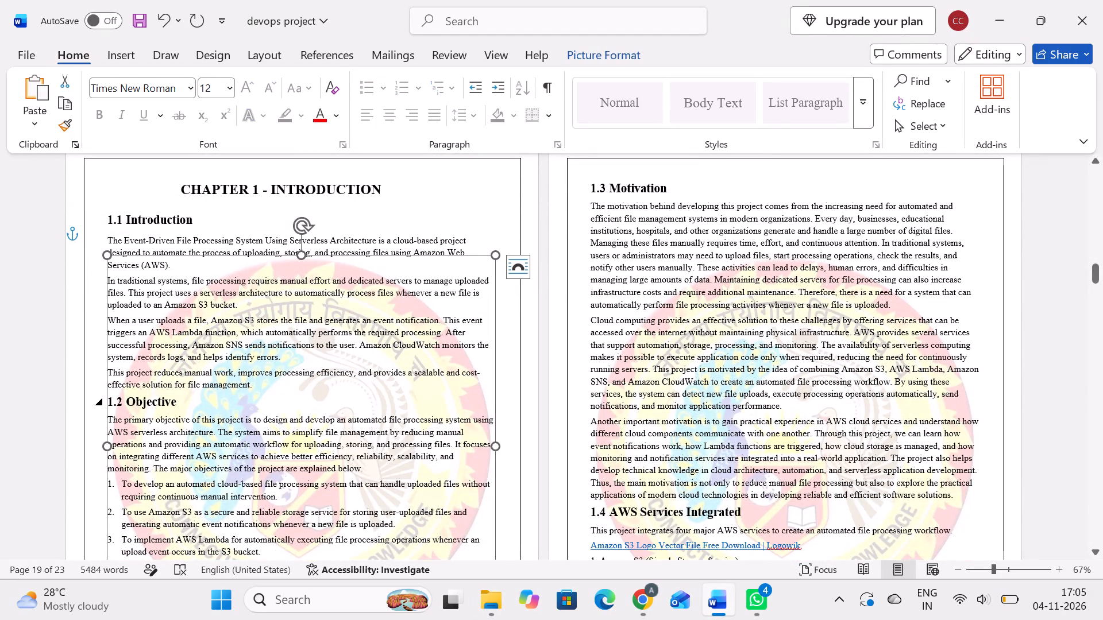
pyautogui.click(497, 307)
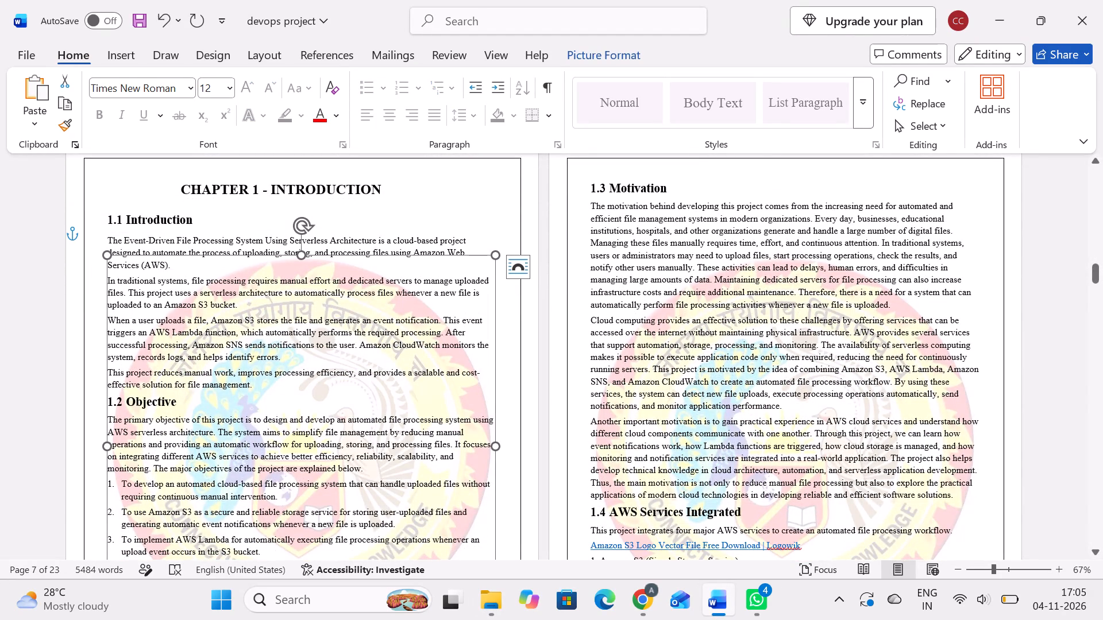
pyautogui.press('BackSpace')
pyautogui.click(802, 412)
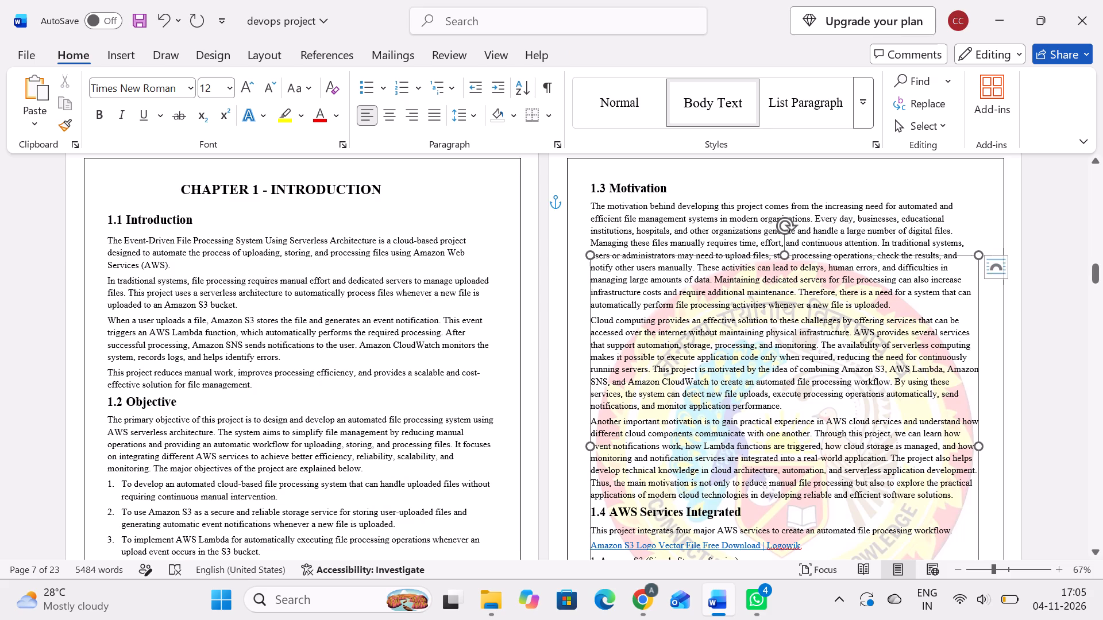
pyautogui.press('BackSpace')
# Look over the report's other pages, including the declaration, acknowledgements, certificate and cover pages.
pyautogui.scroll(-3, 802, 412)
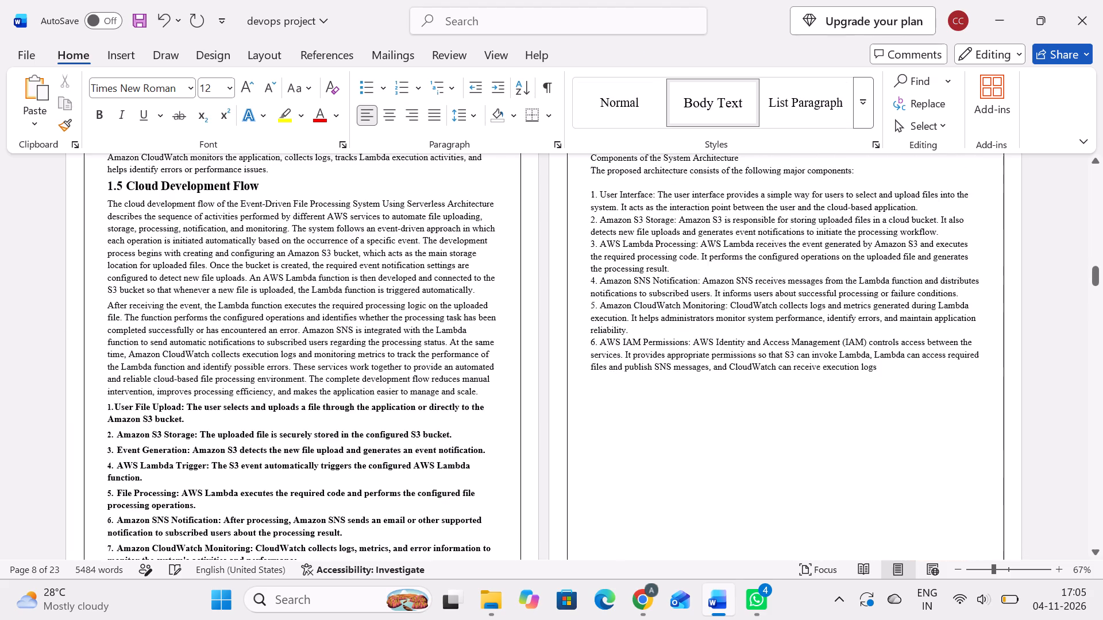
pyautogui.scroll(-1, 802, 412)
pyautogui.scroll(9, 802, 412)
pyautogui.scroll(-1, 802, 412)
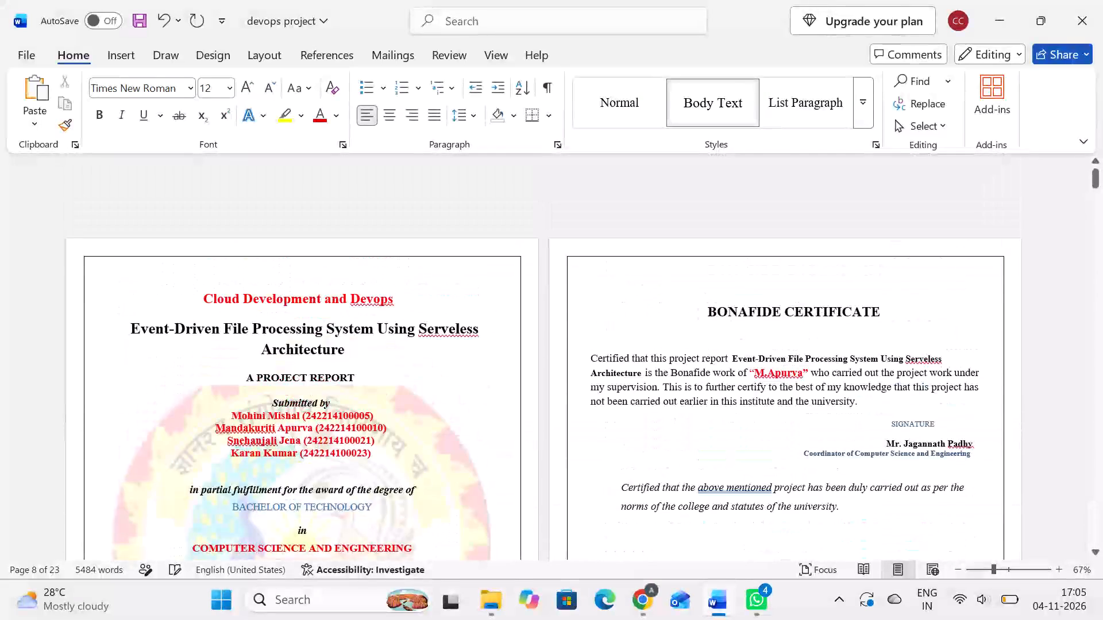
pyautogui.scroll(-1, 802, 412)
pyautogui.scroll(4, 802, 412)
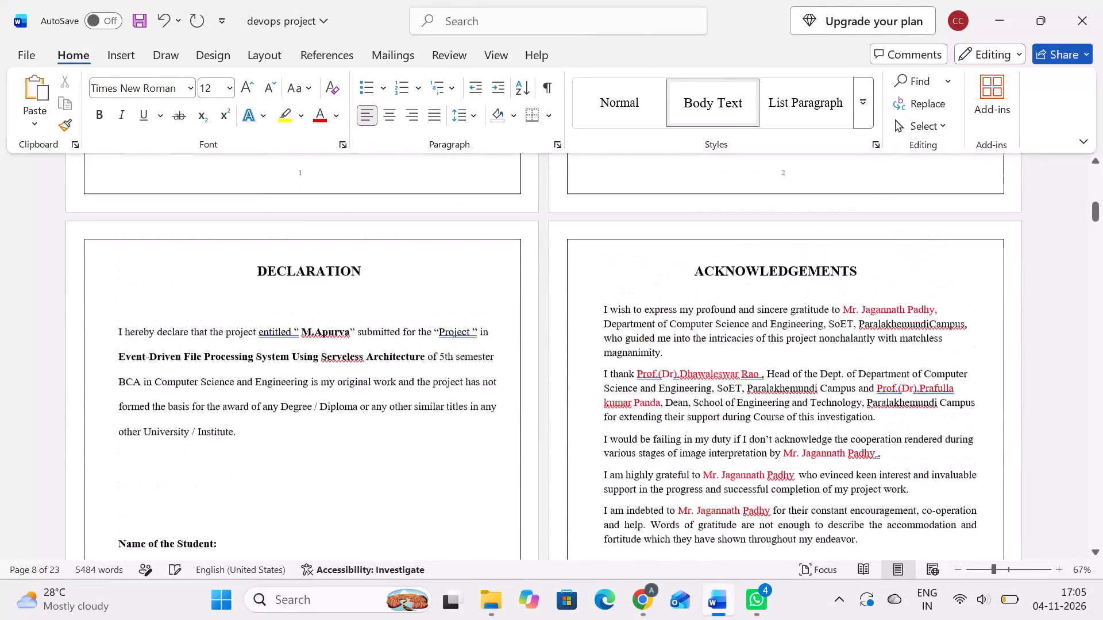
pyautogui.scroll(6, 802, 412)
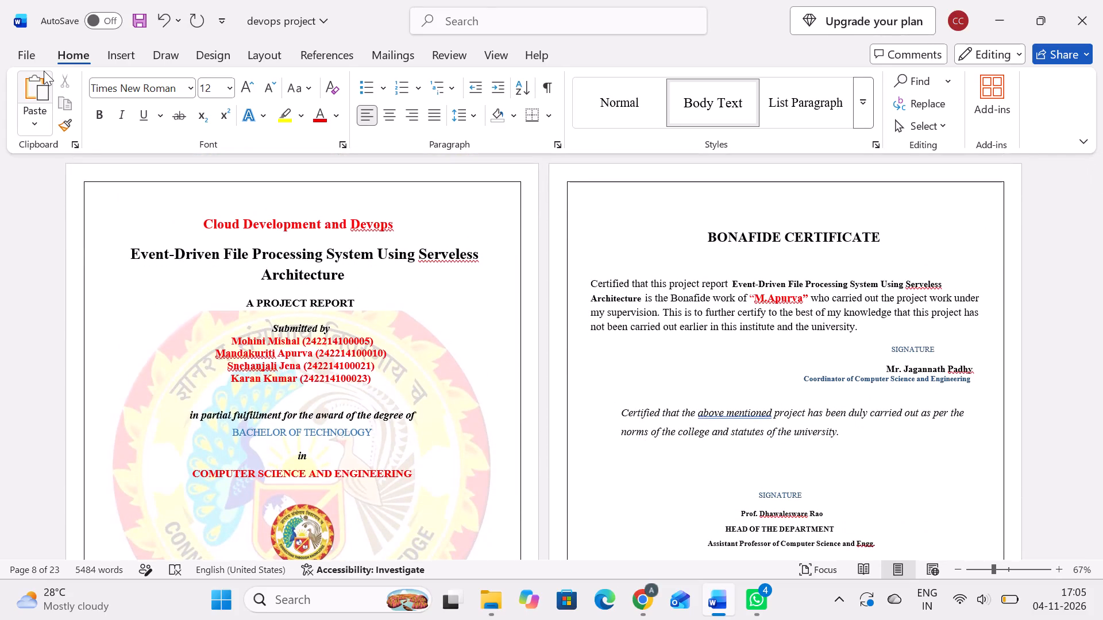
# Save the report in the Downloads folder as a Word document under the name "Devops project".
pyautogui.click(34, 63)
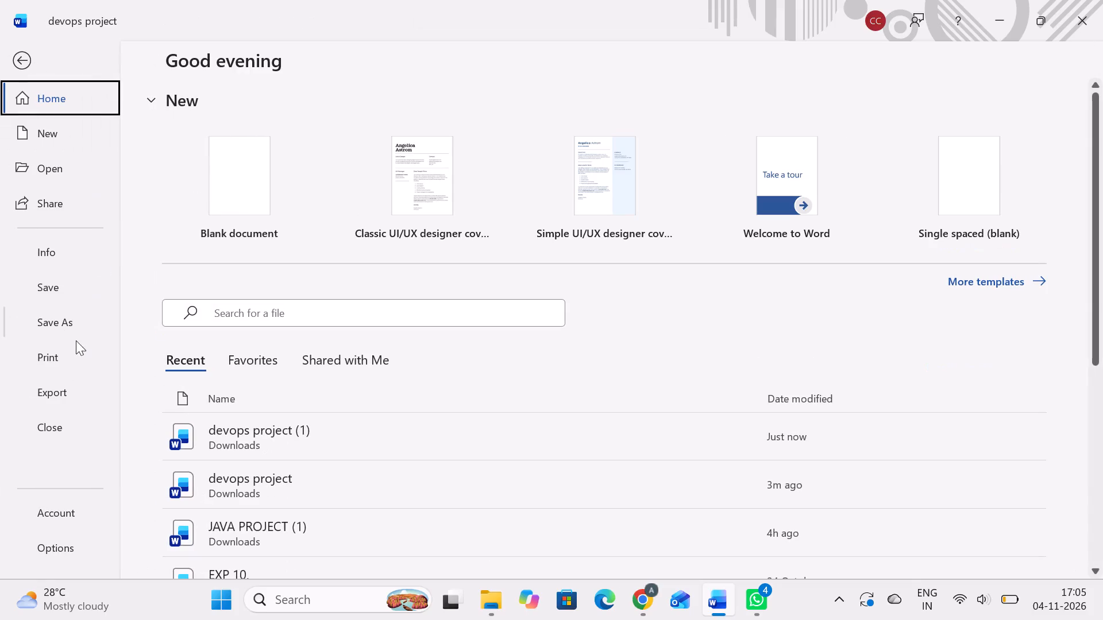
pyautogui.click(59, 320)
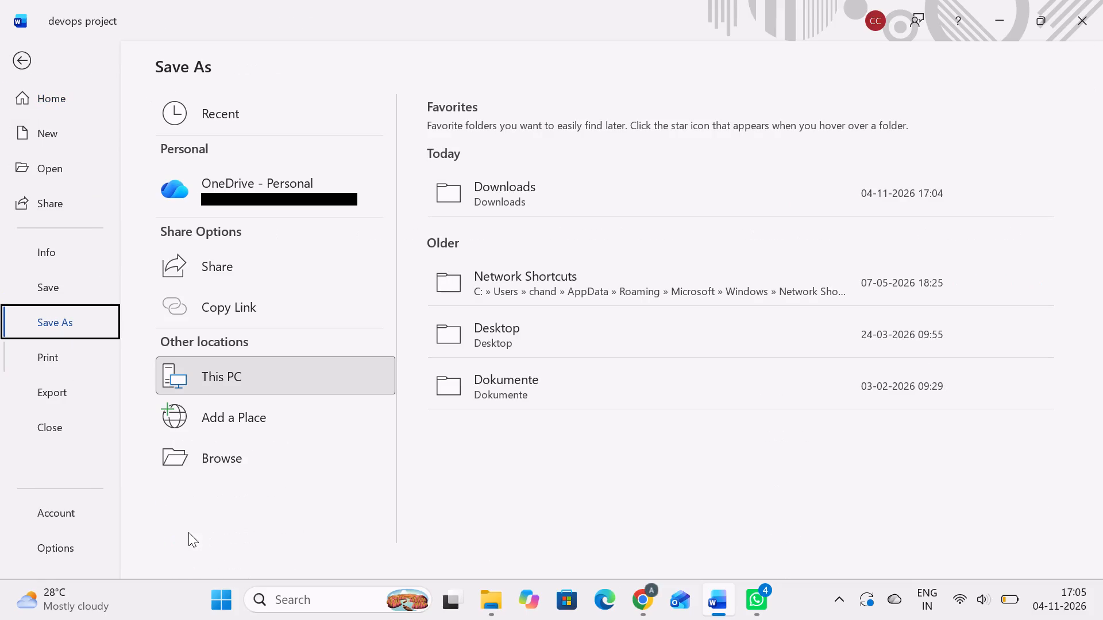
pyautogui.click(233, 467)
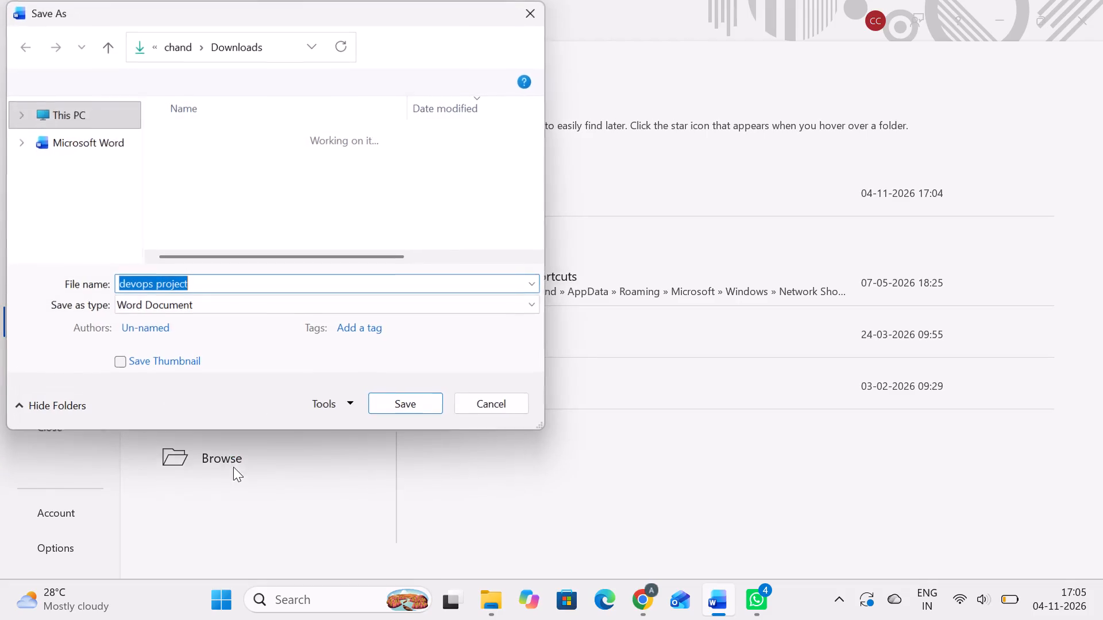
pyautogui.click(123, 284)
pyautogui.press('BackSpace')
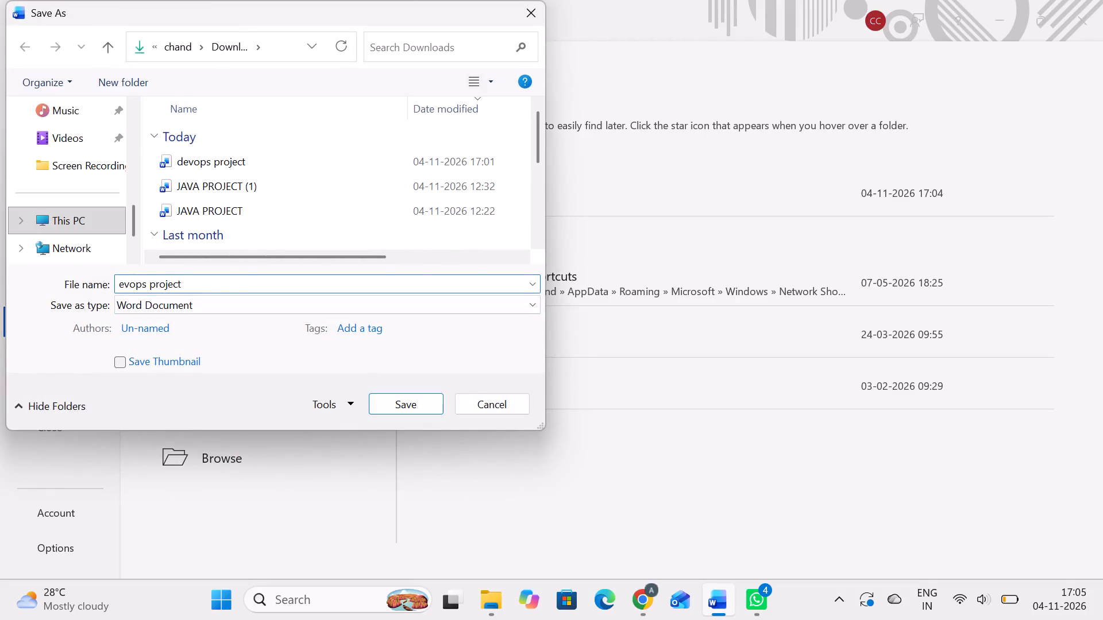
pyautogui.press('d')
pyautogui.click(194, 286)
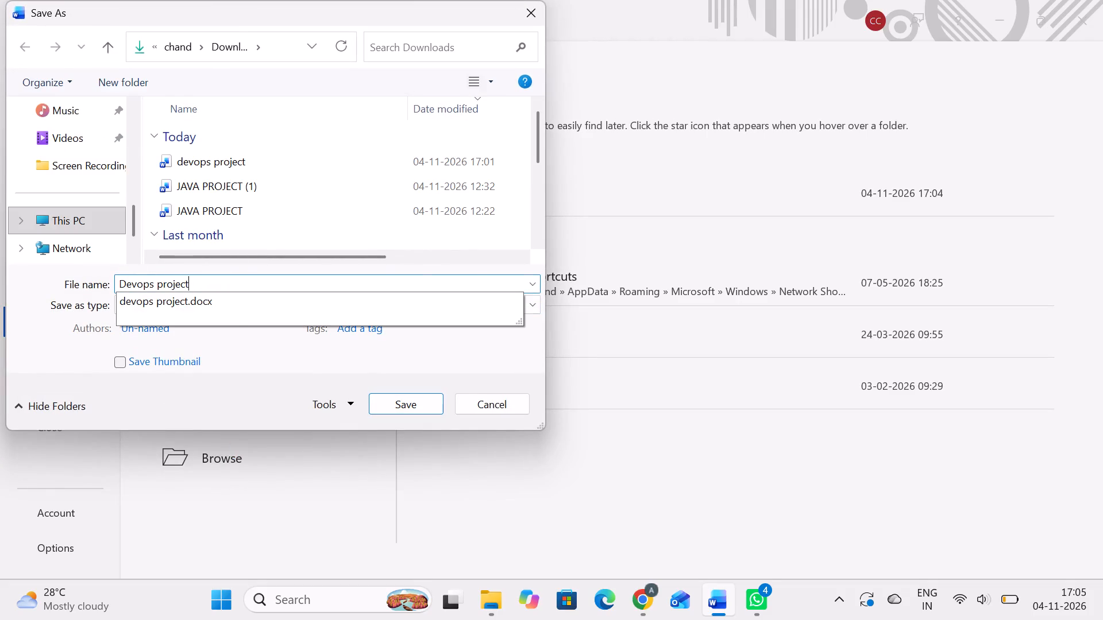
pyautogui.click(236, 309)
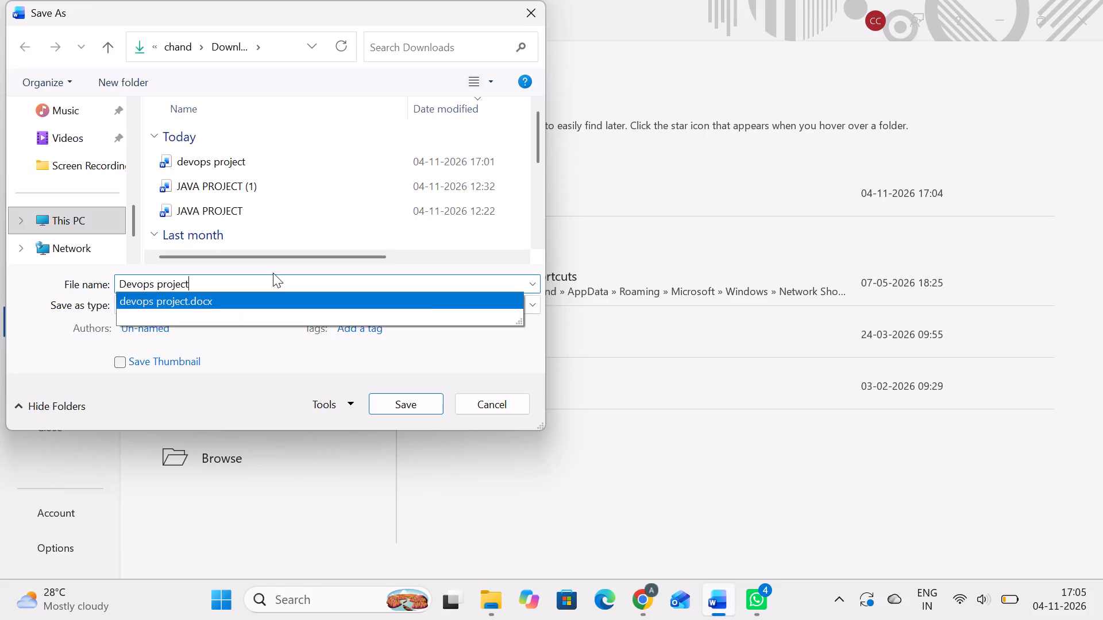
pyautogui.moveTo(273, 273); pyautogui.dragTo(379, 397)
pyautogui.click(396, 405)
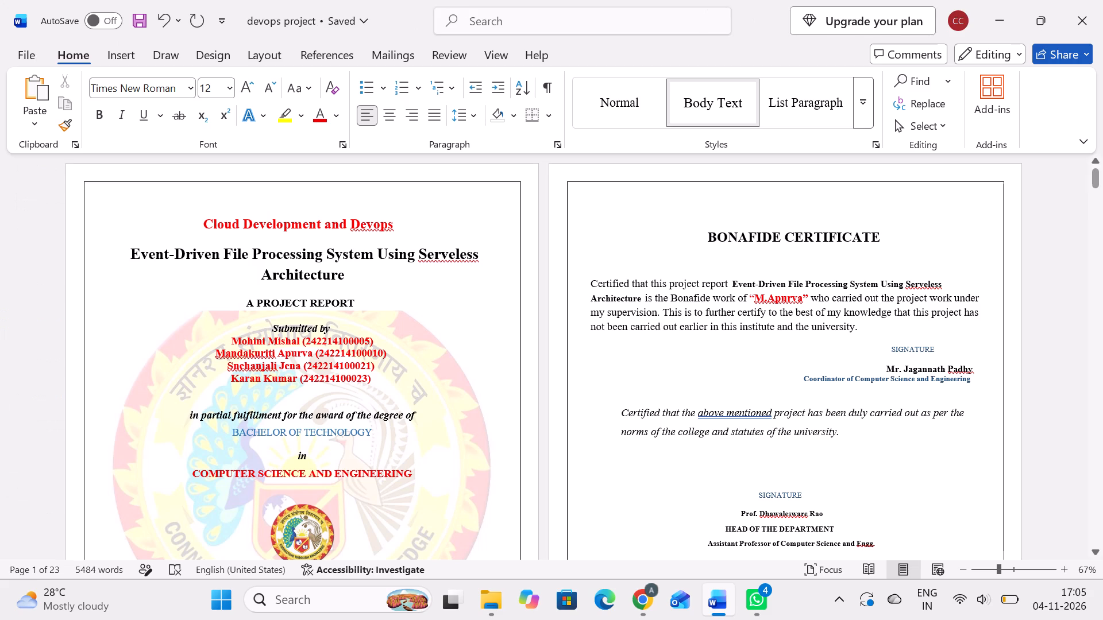
# Switch to File Explorer and look through the Documents folder's files for the devops project report.
pyautogui.click(477, 597)
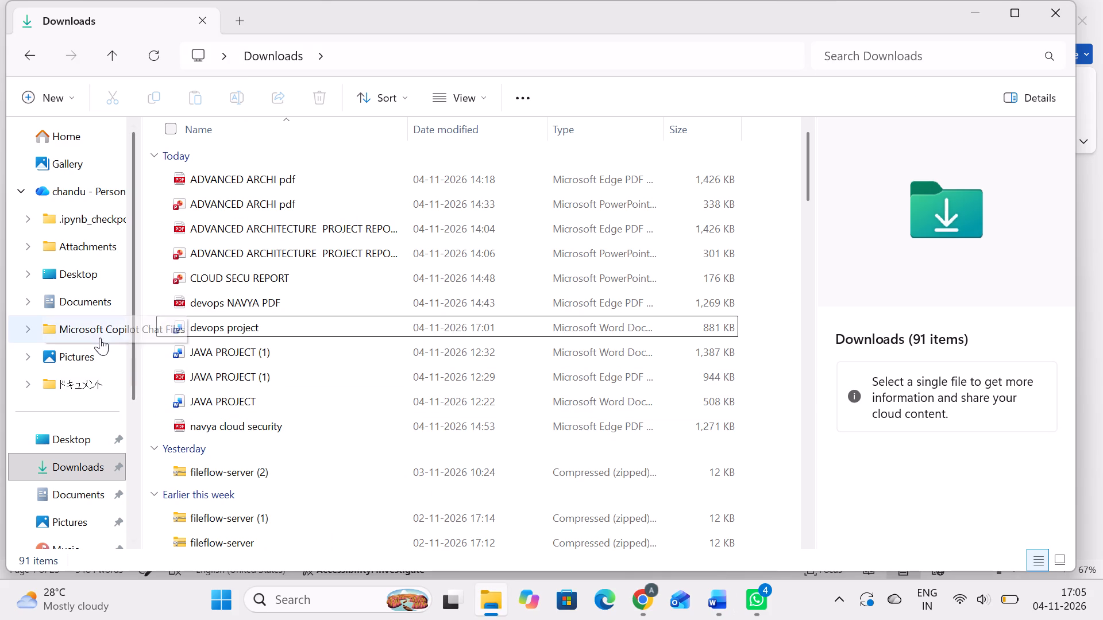
pyautogui.click(81, 303)
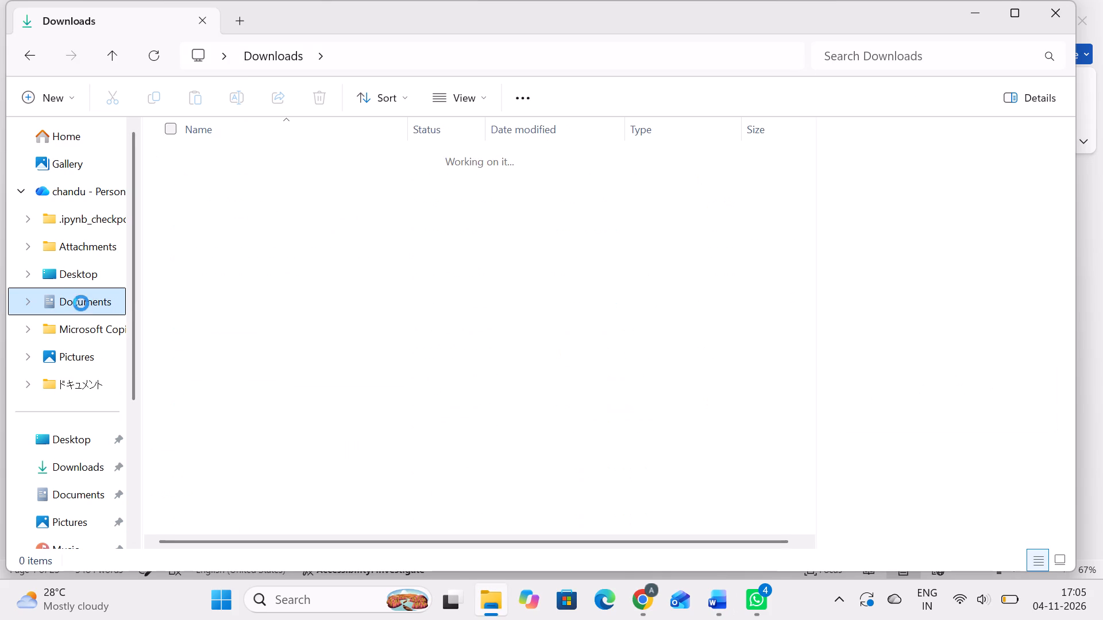
pyautogui.scroll(-2, 241, 338)
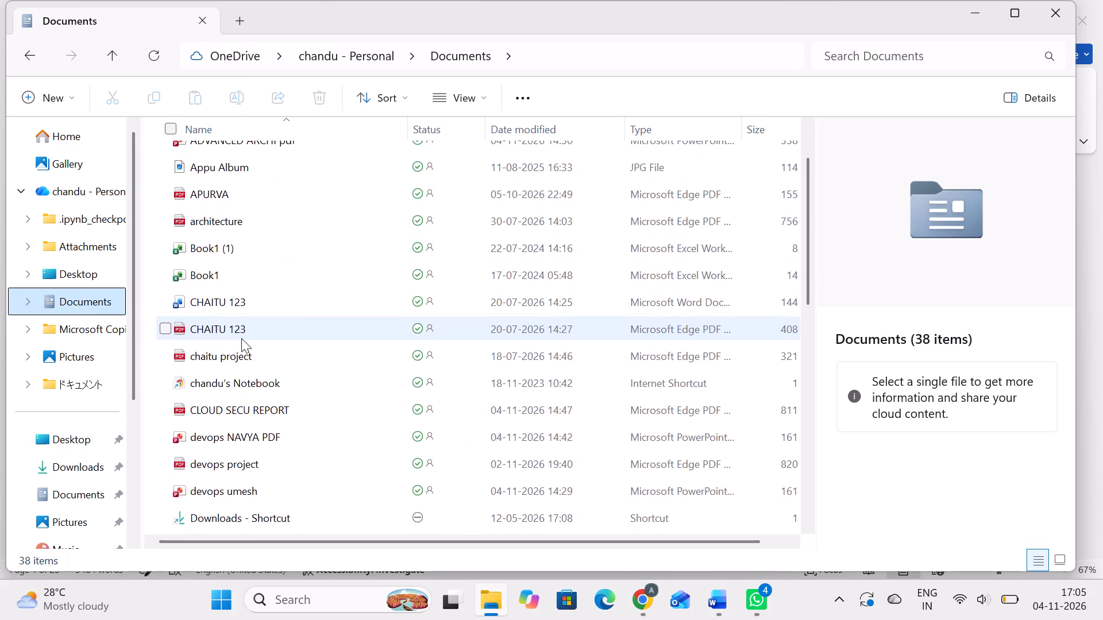
pyautogui.scroll(-3, 241, 338)
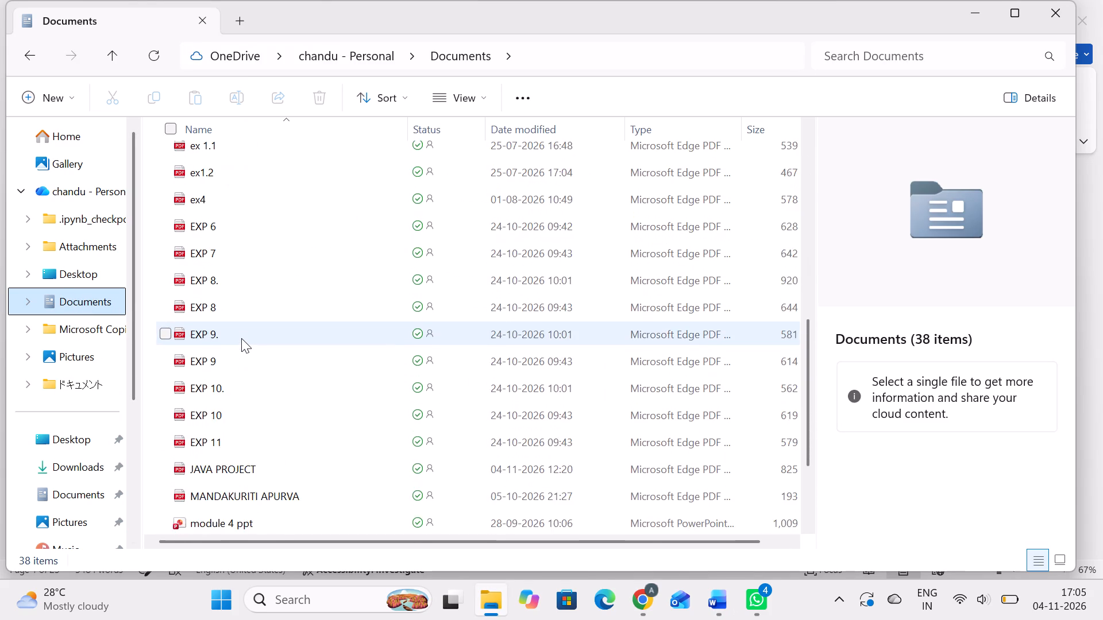
pyautogui.scroll(-2, 241, 338)
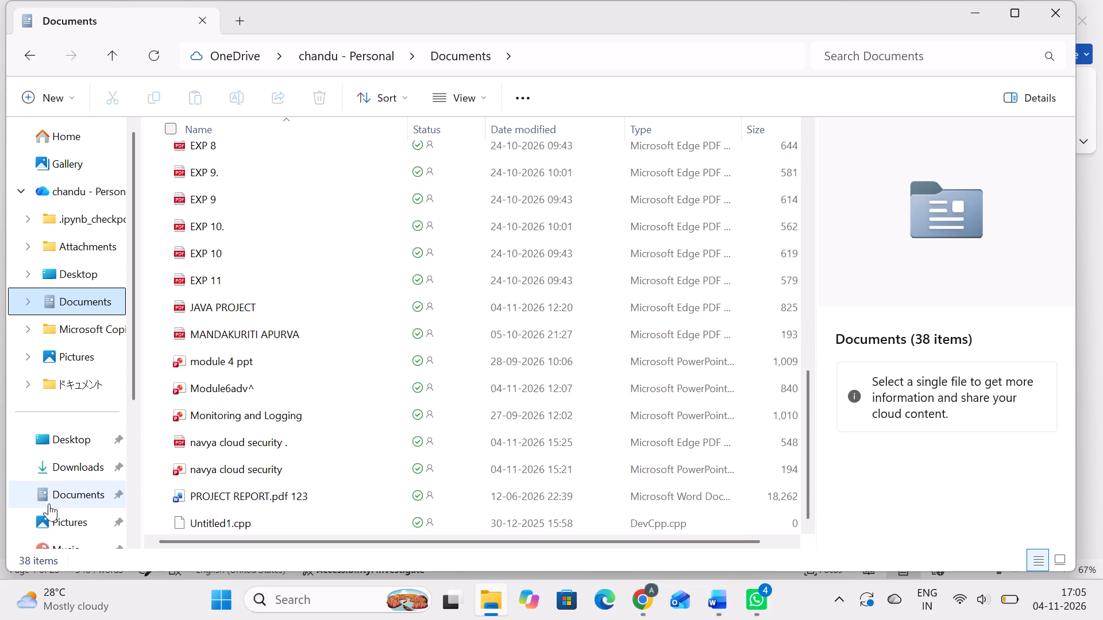
pyautogui.click(65, 481)
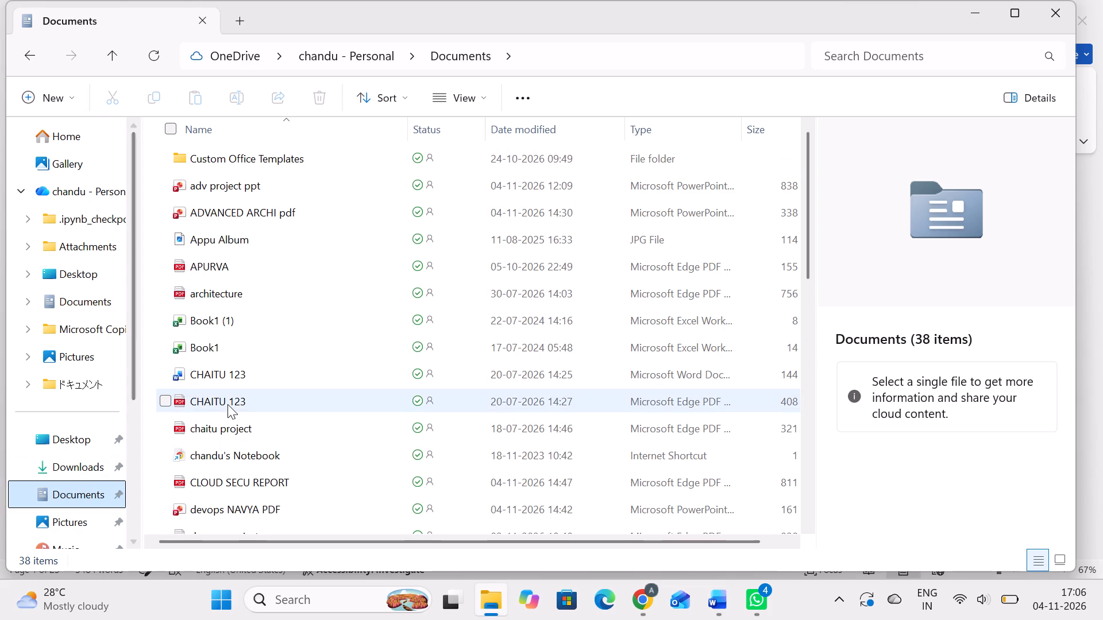
pyautogui.scroll(-5, 227, 404)
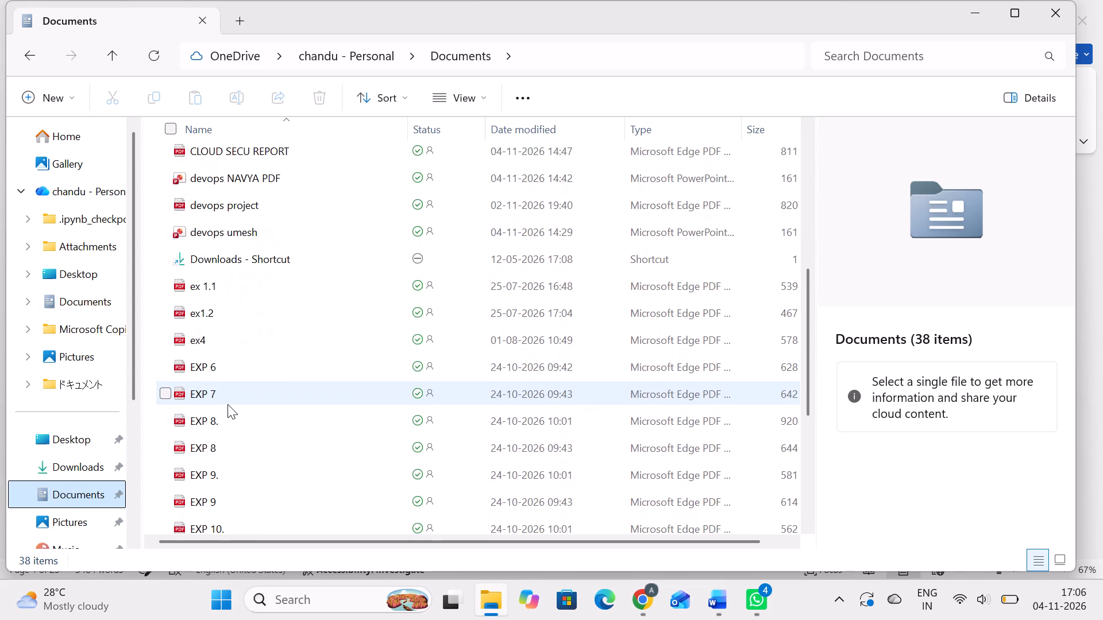
pyautogui.scroll(-6, 227, 404)
pyautogui.scroll(5, 227, 404)
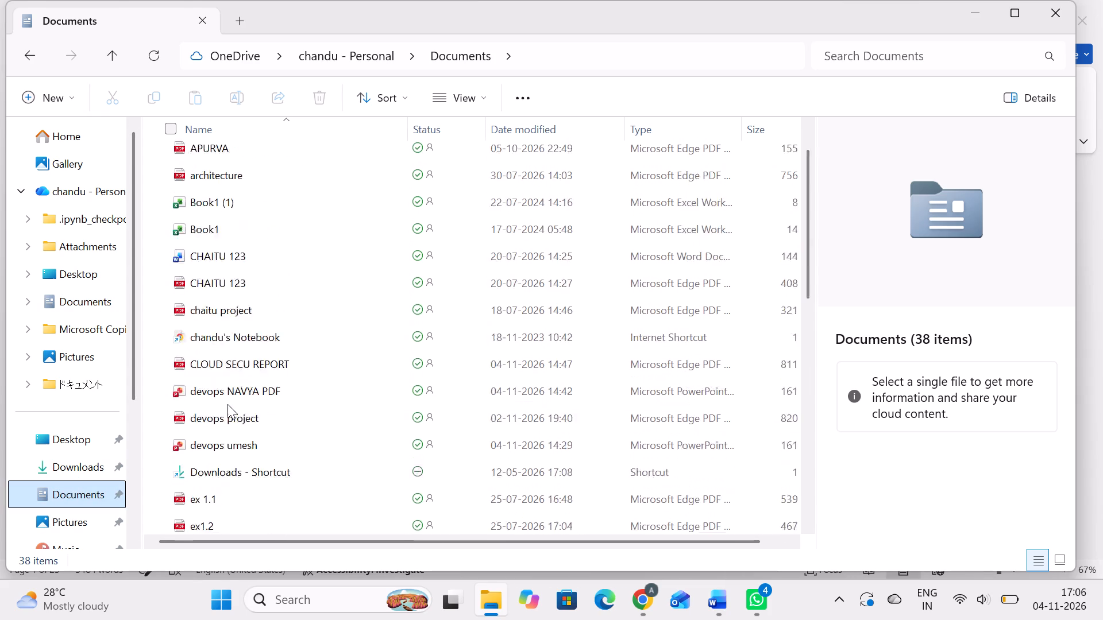
pyautogui.scroll(9, 227, 404)
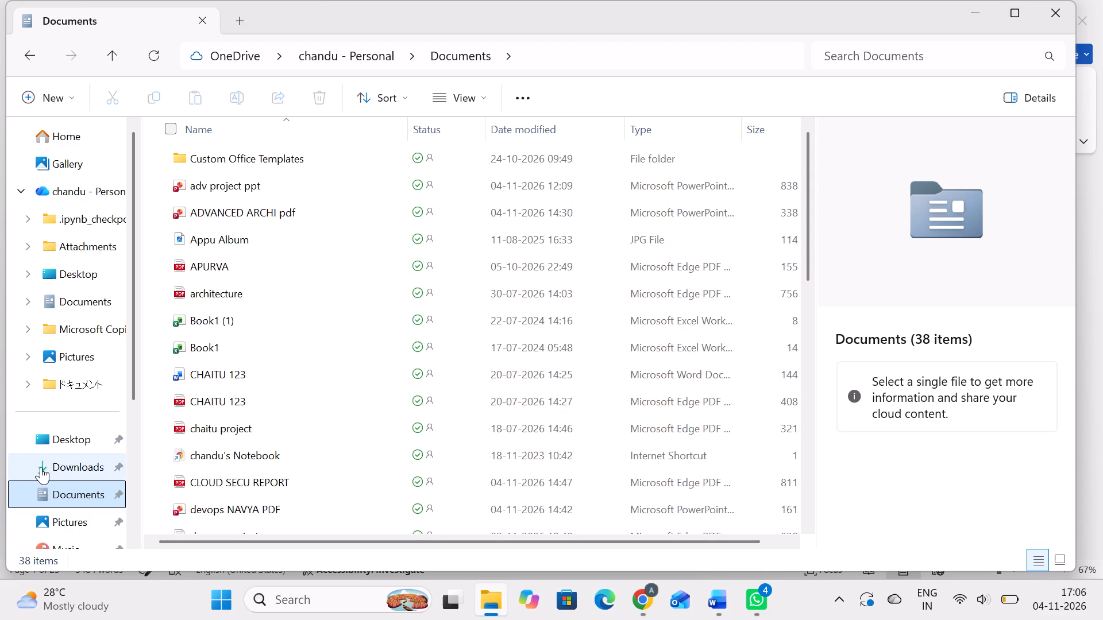
# Return to the Downloads folder and look through its file list for the saved devops project document.
pyautogui.click(41, 467)
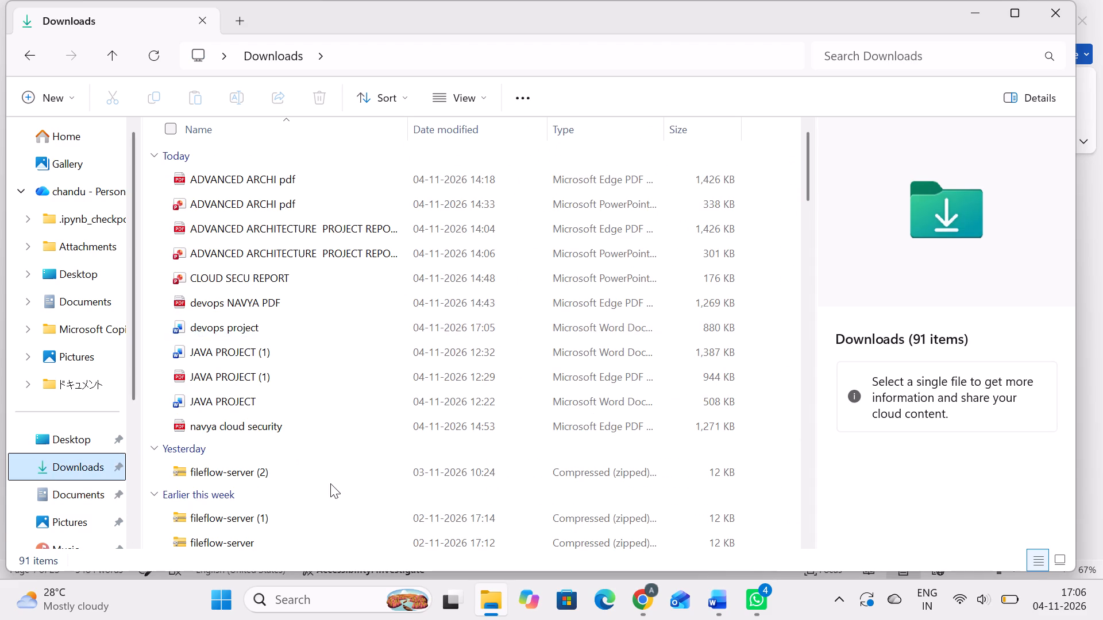
pyautogui.scroll(-6, 330, 483)
pyautogui.scroll(3, 330, 483)
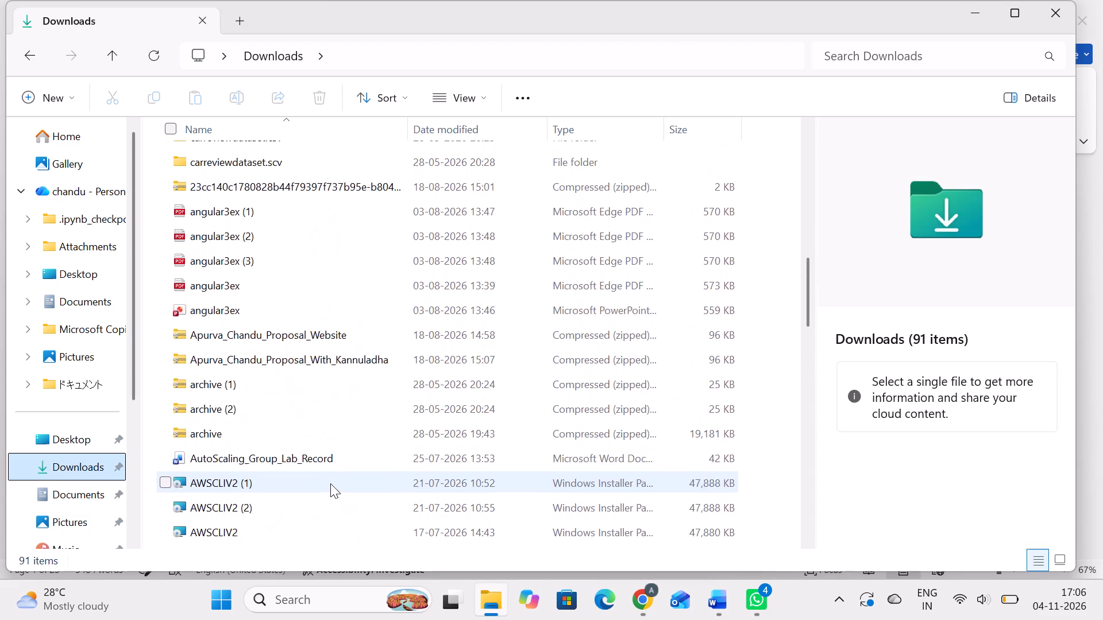
pyautogui.scroll(1, 330, 483)
pyautogui.scroll(-11, 330, 483)
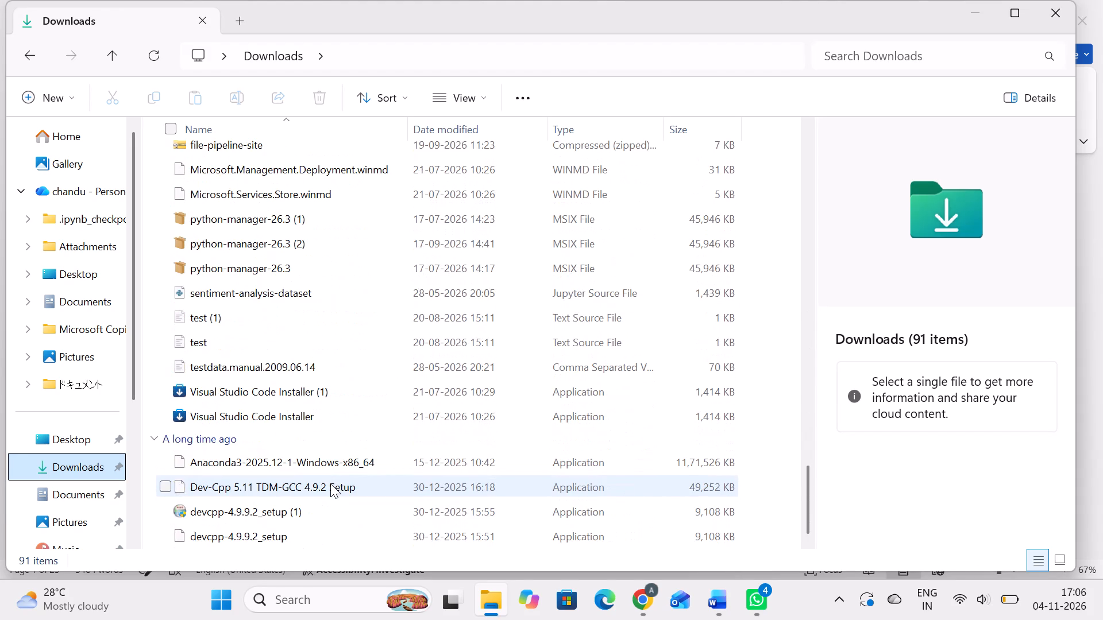
pyautogui.scroll(-2, 330, 483)
pyautogui.scroll(16, 330, 483)
pyautogui.scroll(8, 330, 483)
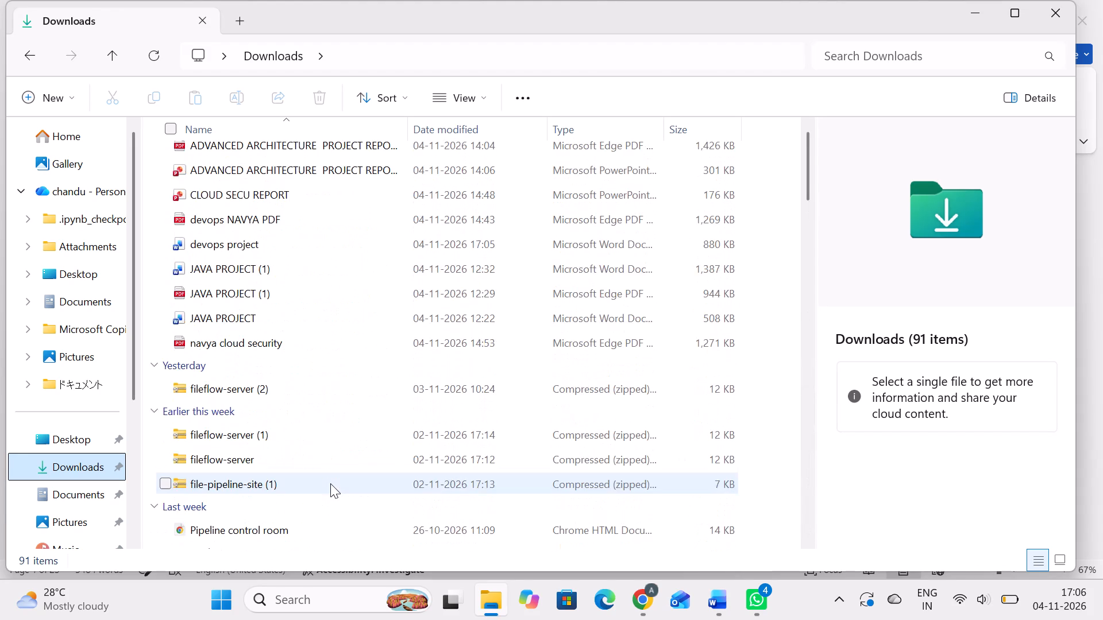
pyautogui.scroll(13, 330, 483)
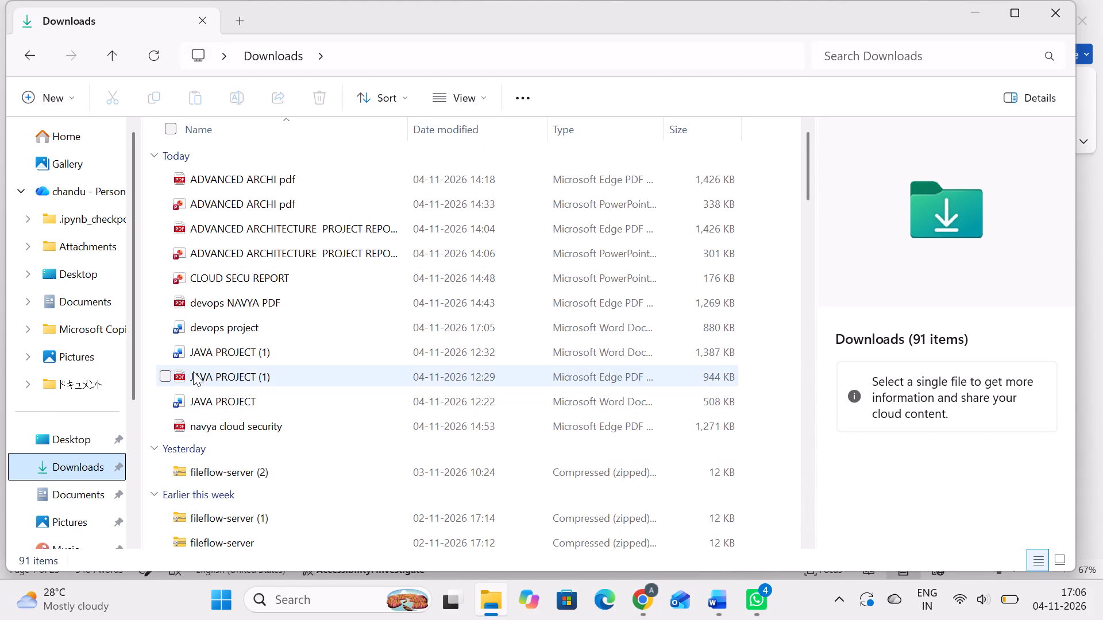
# Open the saved devops project document from the Downloads folder and look through its pages to check the content.
pyautogui.doubleClick(195, 330)
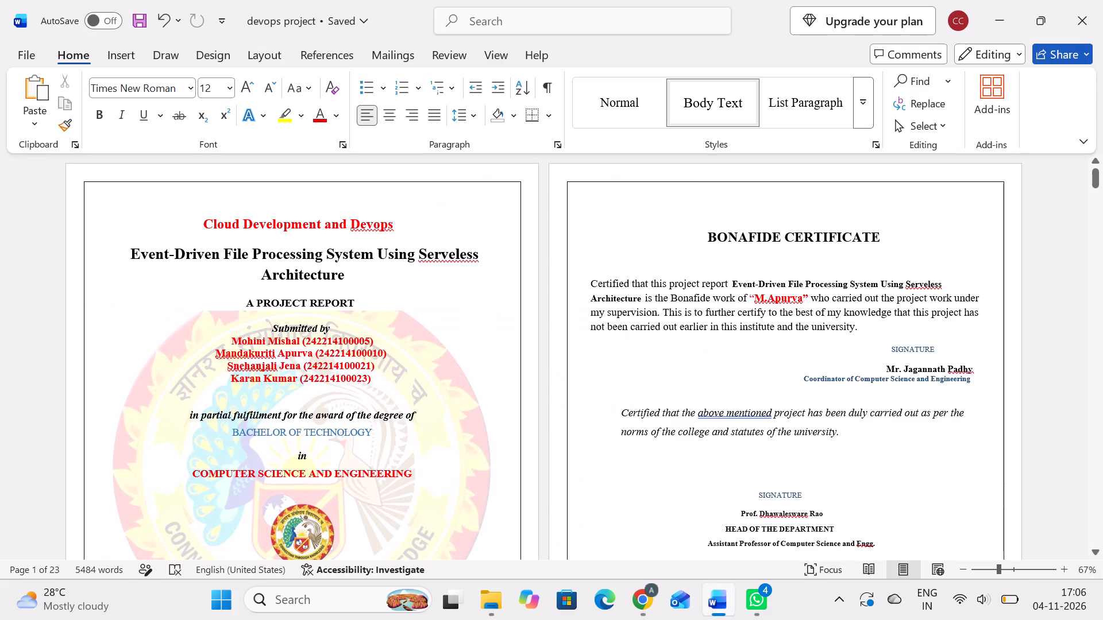
pyautogui.scroll(-8, 651, 437)
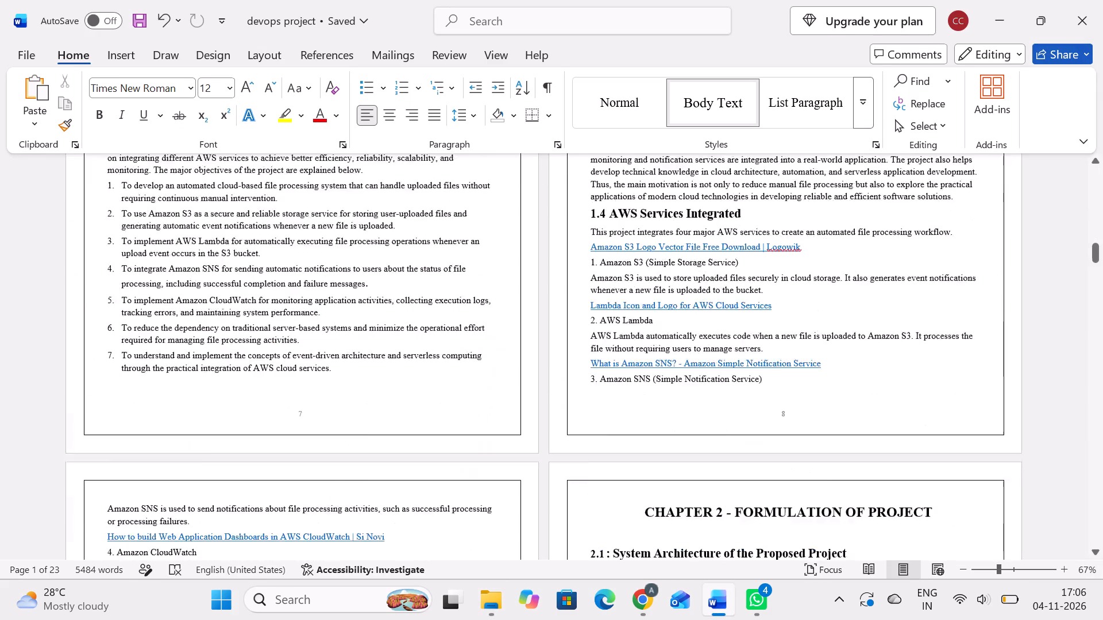
pyautogui.scroll(-8, 651, 437)
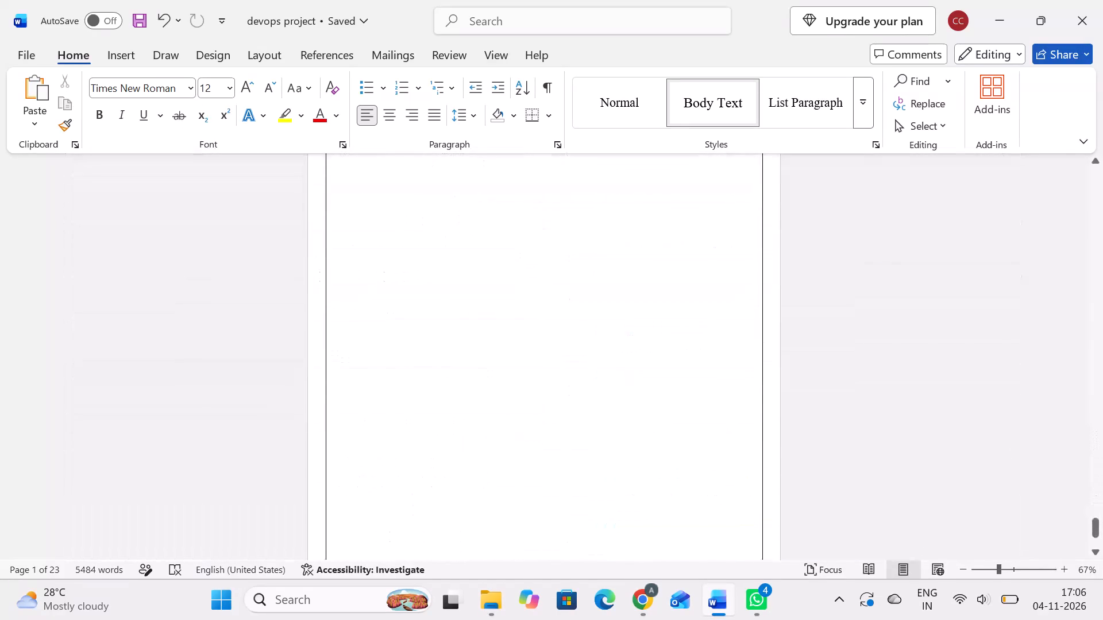
pyautogui.scroll(-1, 651, 437)
pyautogui.scroll(14, 651, 437)
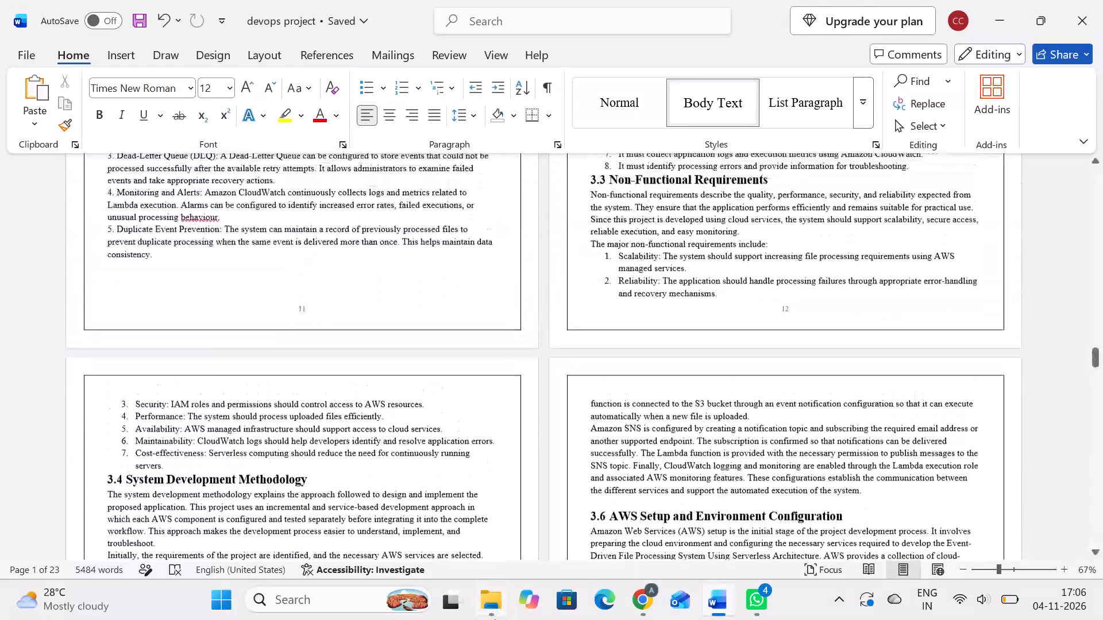
# Switch back to File Explorer and copy the devops project Word document in the Downloads folder.
pyautogui.click(489, 575)
pyautogui.click(490, 587)
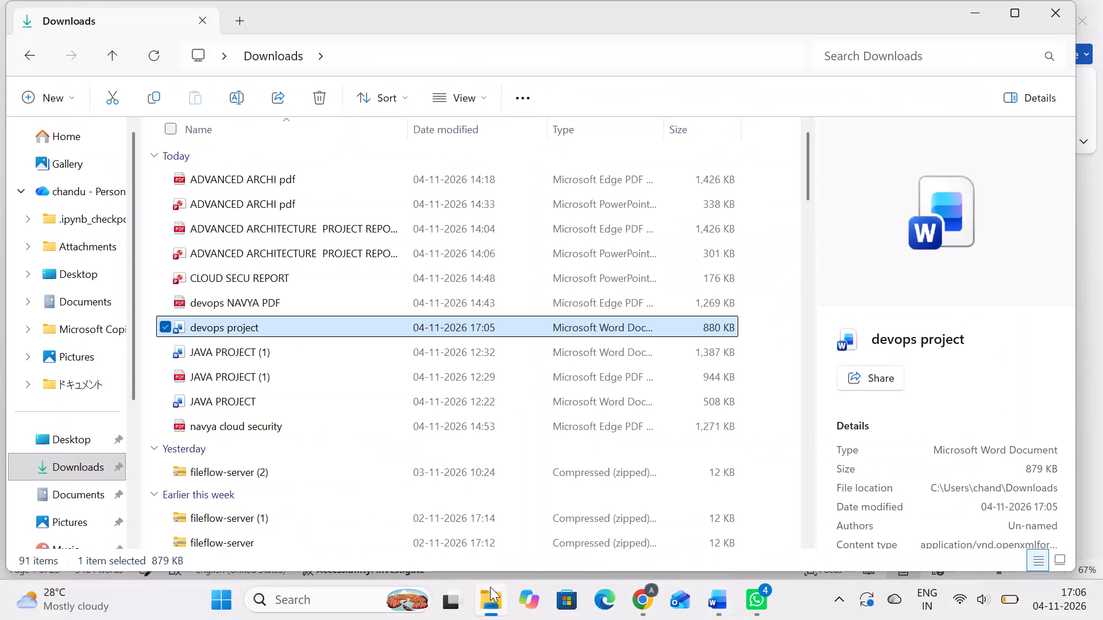
pyautogui.hotkey('ctrl', 'c')
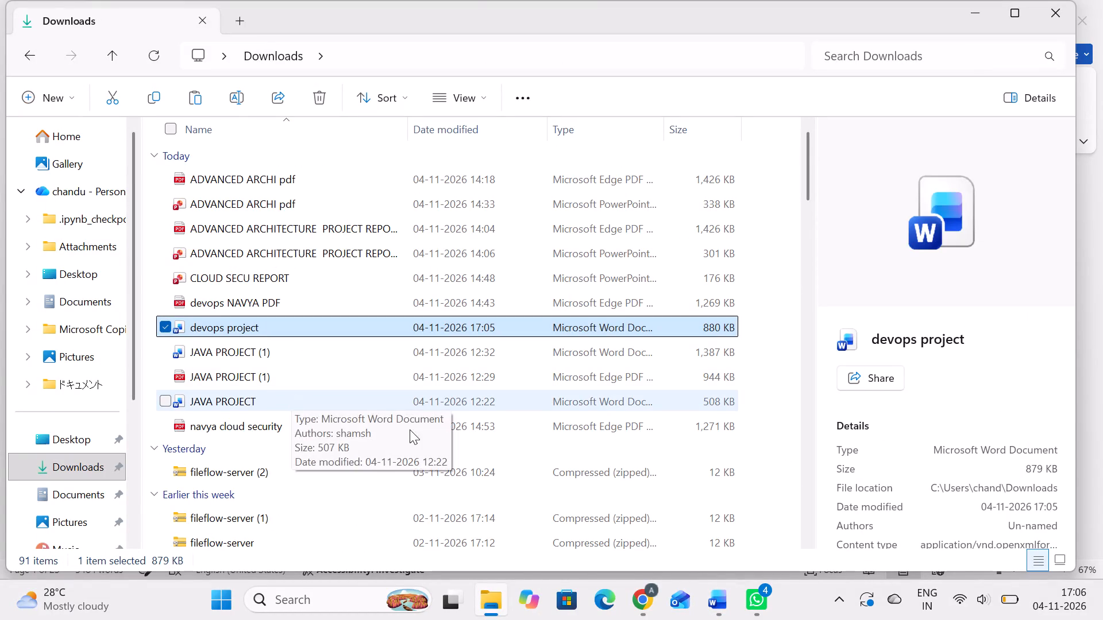
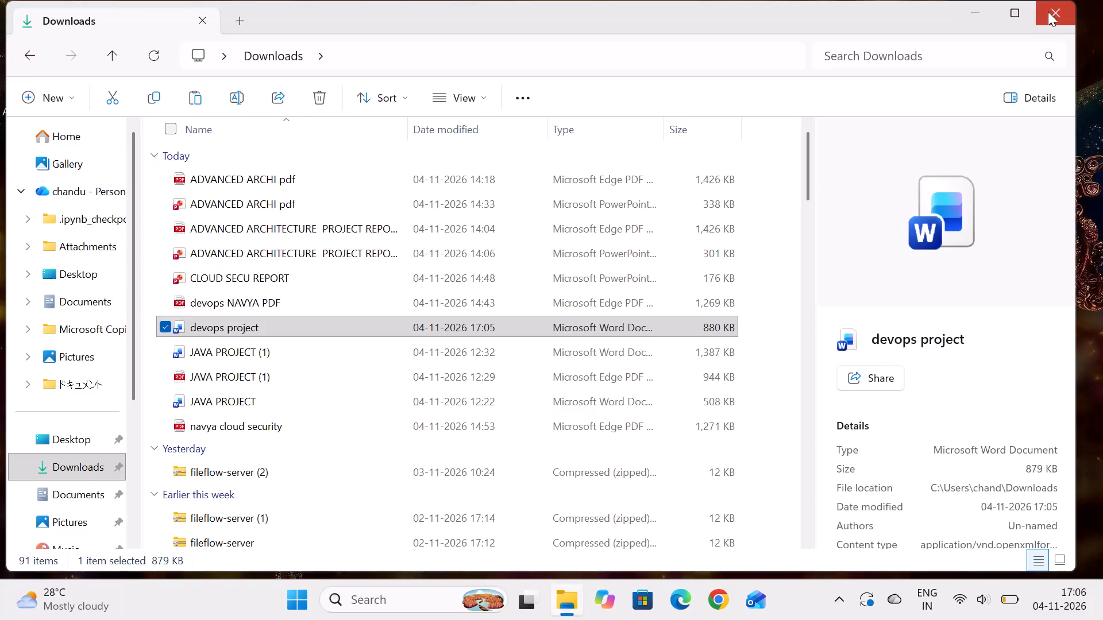
# Close the File Explorer window showing the Downloads folder.
pyautogui.click(1048, 11)
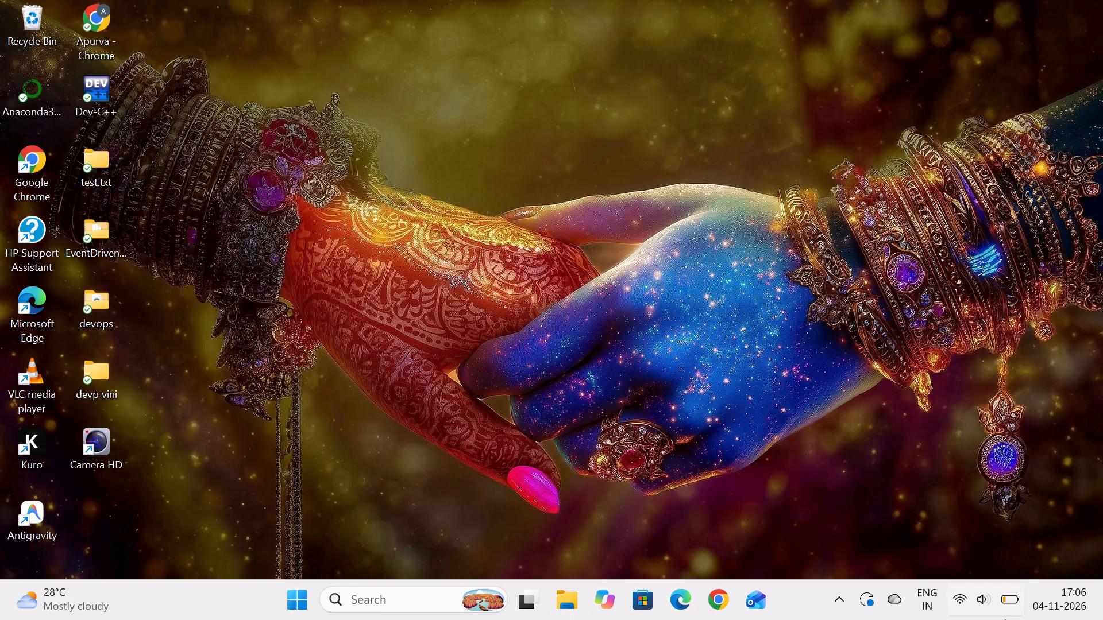
# Open the system quick settings and toggle the computer's Wi-Fi connection.
pyautogui.click(1030, 598)
pyautogui.click(1019, 598)
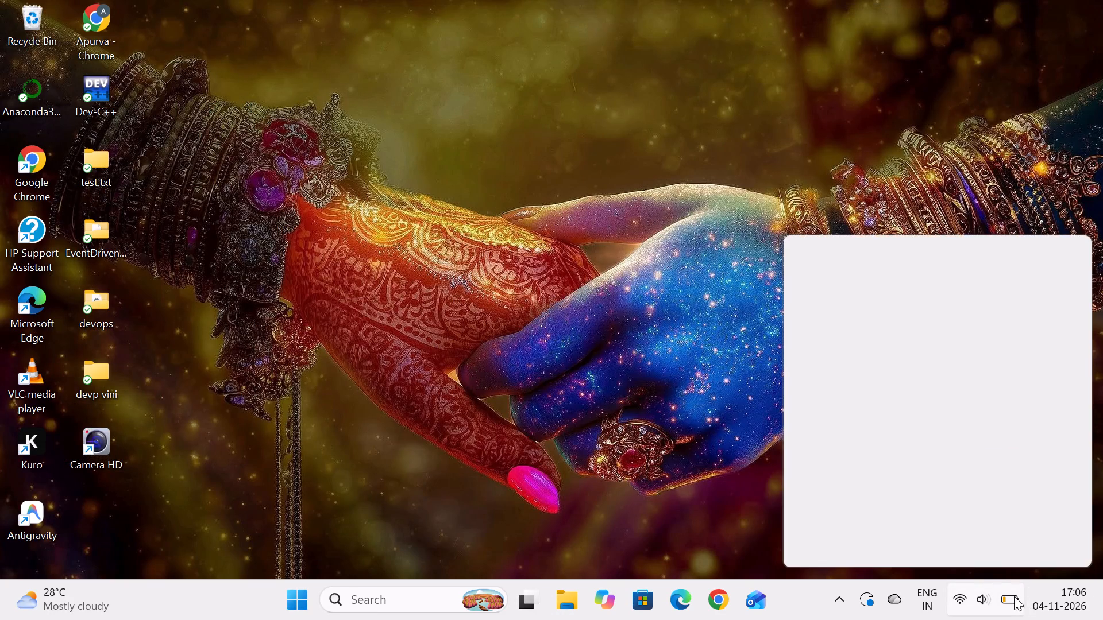
pyautogui.tripleClick(817, 270)
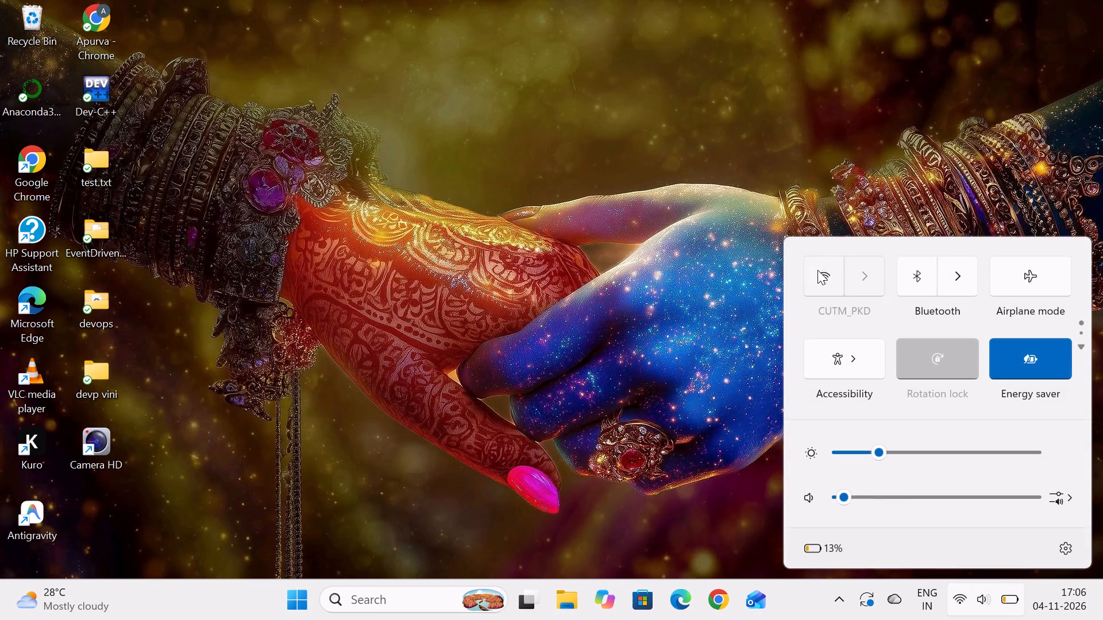